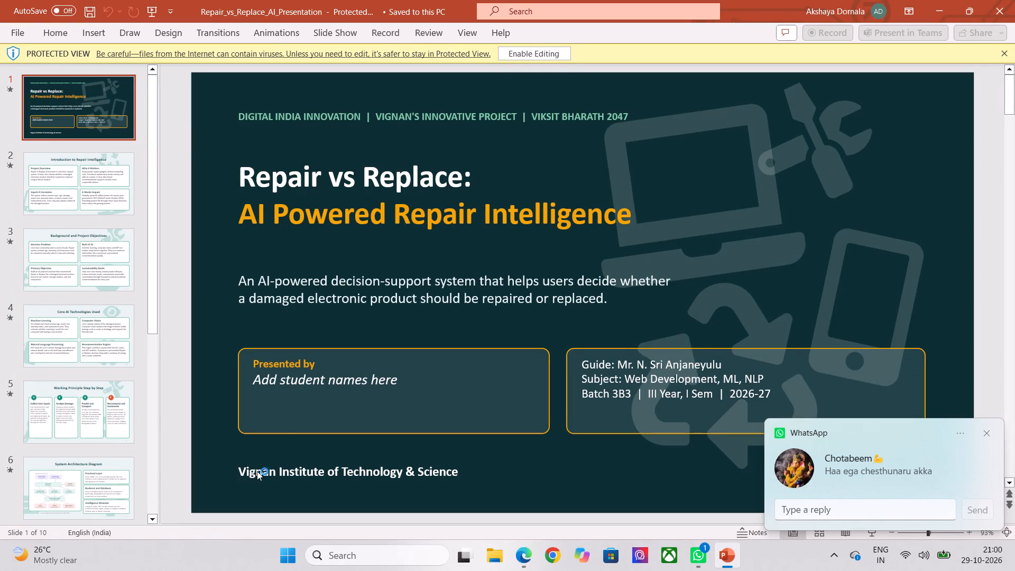
# Select the "Presented by" text box containing the student names placeholder on the title slide.
pyautogui.click(406, 371)
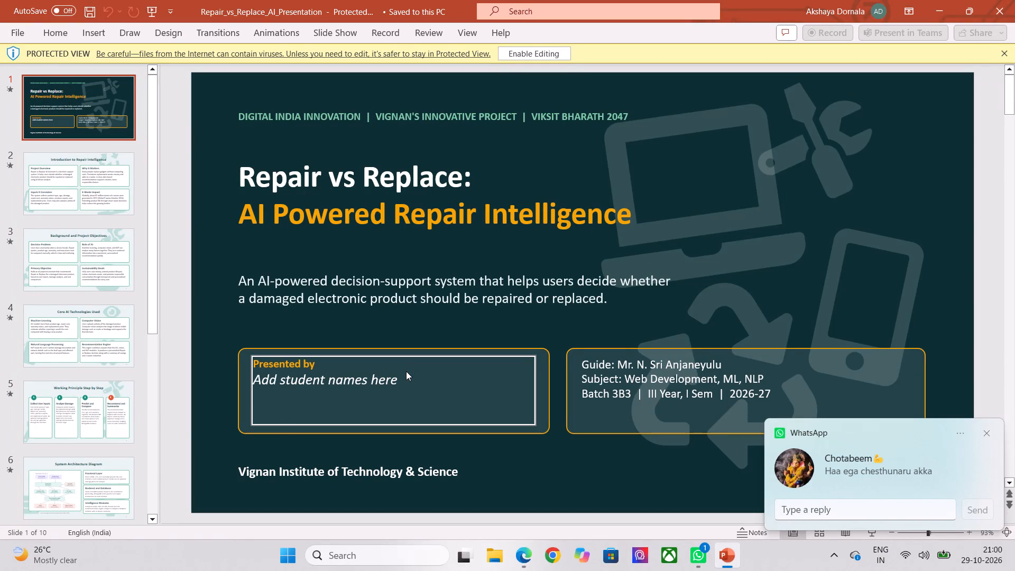
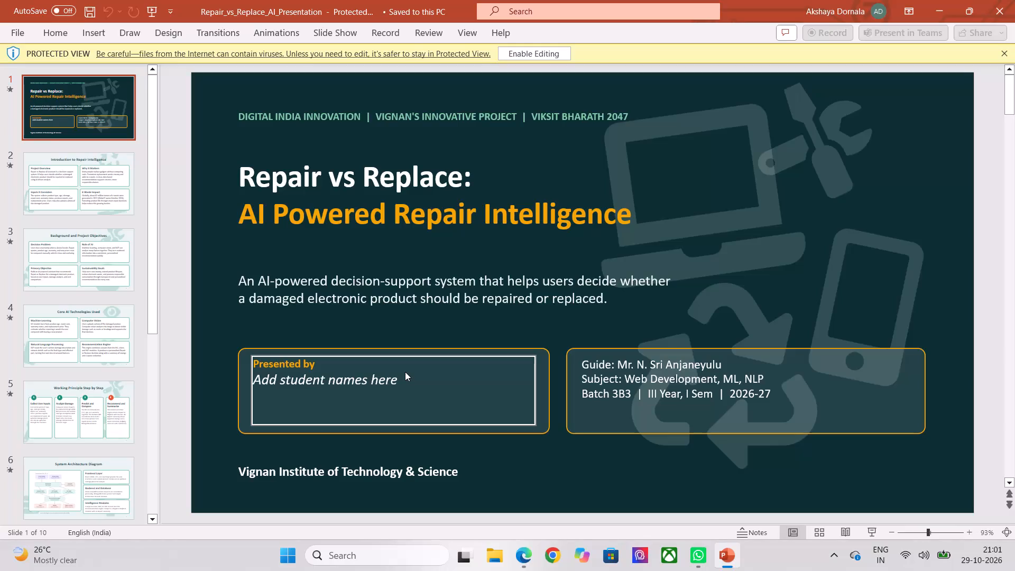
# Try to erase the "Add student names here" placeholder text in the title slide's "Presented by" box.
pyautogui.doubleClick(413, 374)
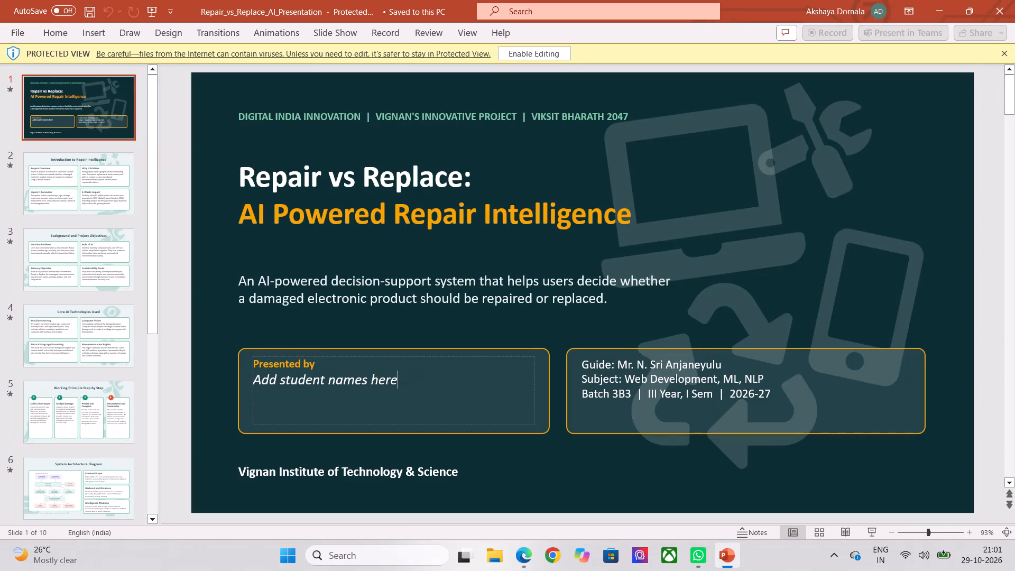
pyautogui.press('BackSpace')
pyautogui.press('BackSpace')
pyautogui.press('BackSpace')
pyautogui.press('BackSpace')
# Enable editing for the presentation opened in Protected View.
pyautogui.click(521, 56)
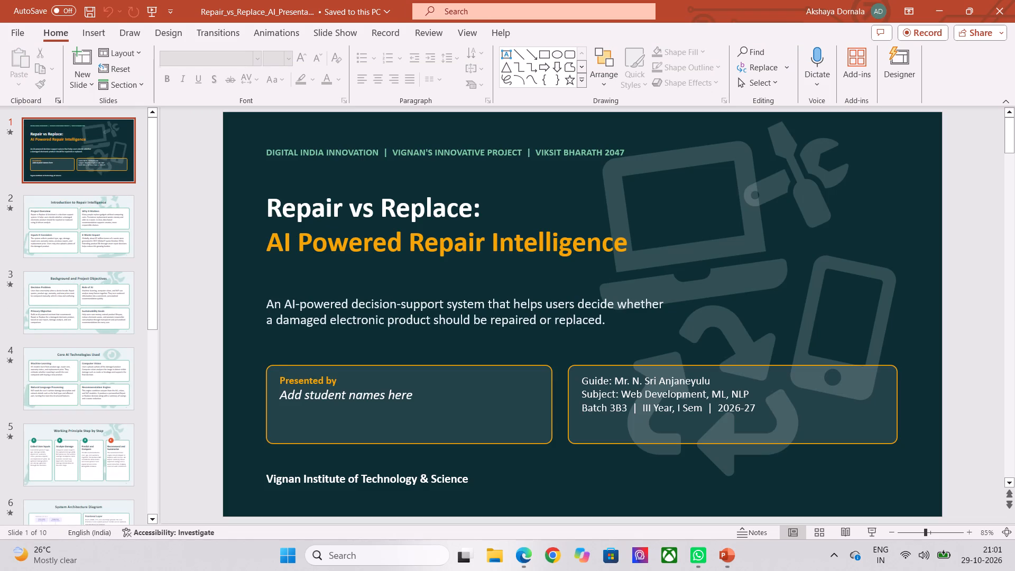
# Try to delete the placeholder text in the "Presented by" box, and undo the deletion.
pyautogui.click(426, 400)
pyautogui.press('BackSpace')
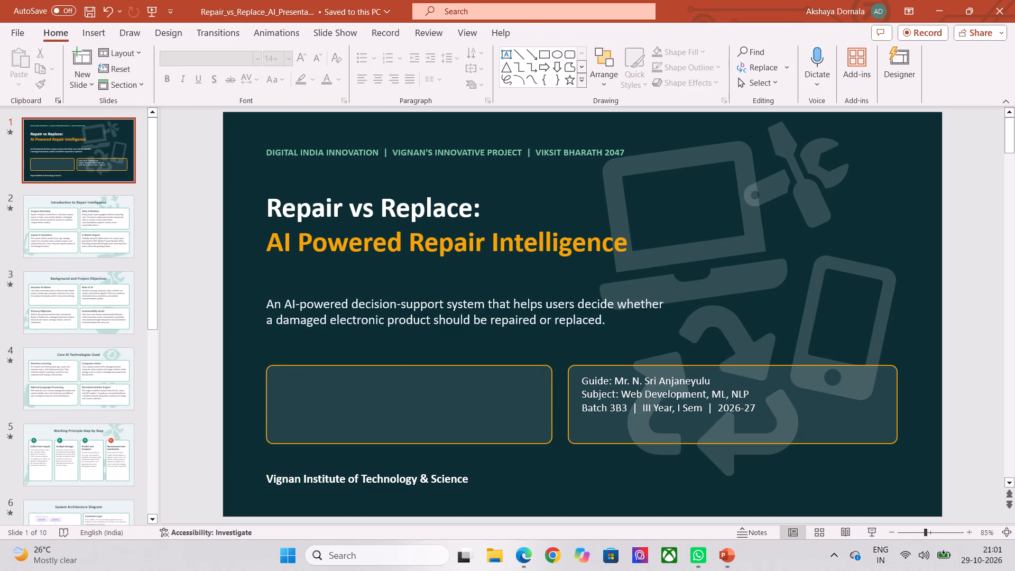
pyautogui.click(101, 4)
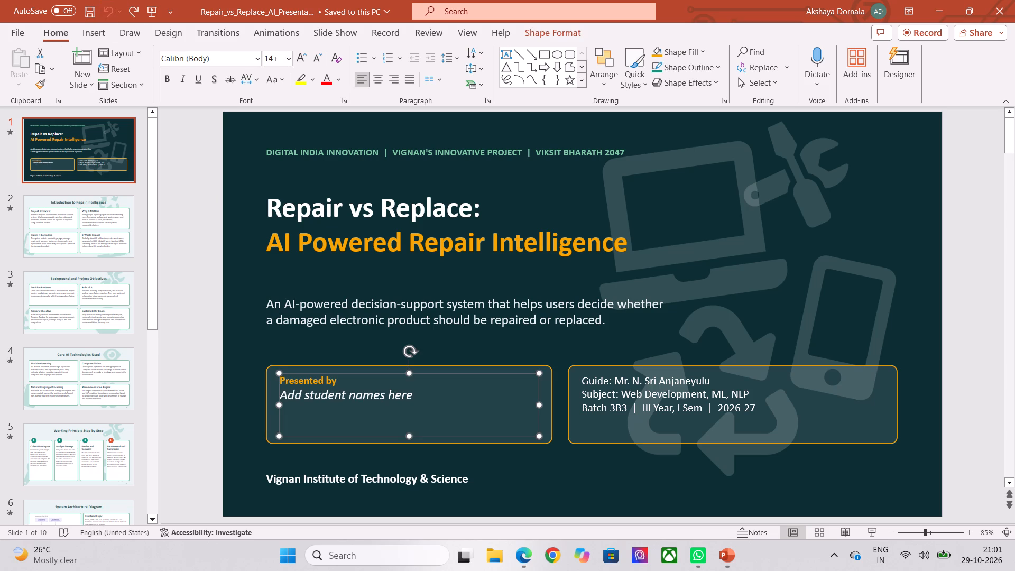
# Delete the "Add student names here" placeholder line from the title slide's "Presented by" box, keeping the heading.
pyautogui.click(422, 390)
pyautogui.click(404, 396)
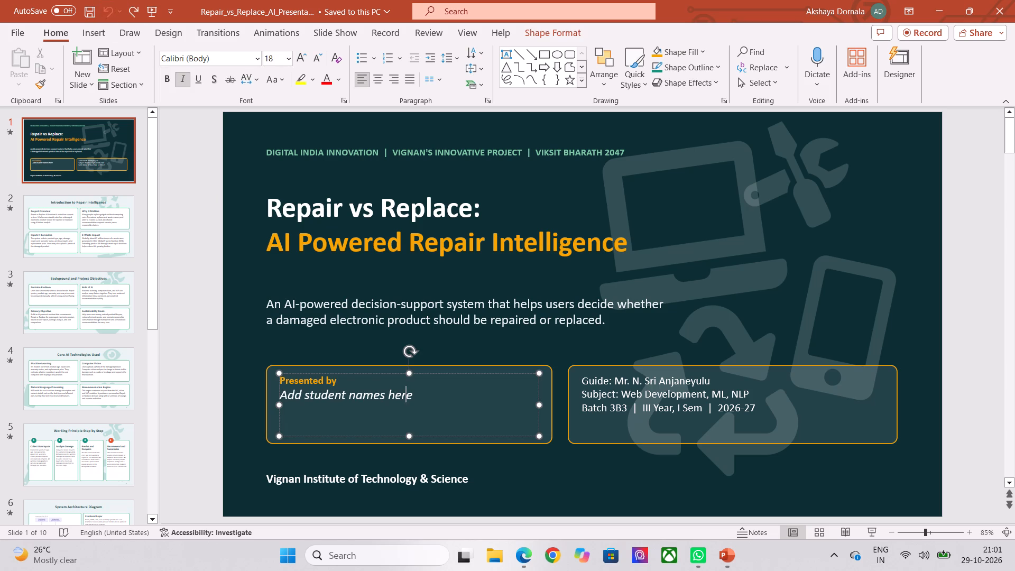
pyautogui.press('Right')
pyautogui.press('BackSpace')
pyautogui.press('BackSpace')
pyautogui.press('BackSpace')
pyautogui.press('BackSpace')
pyautogui.press('BackSpace')
pyautogui.press('BackSpace')
pyautogui.press('BackSpace')
pyautogui.press('BackSpace')
pyautogui.press('BackSpace')
pyautogui.press('BackSpace')
pyautogui.press('BackSpace')
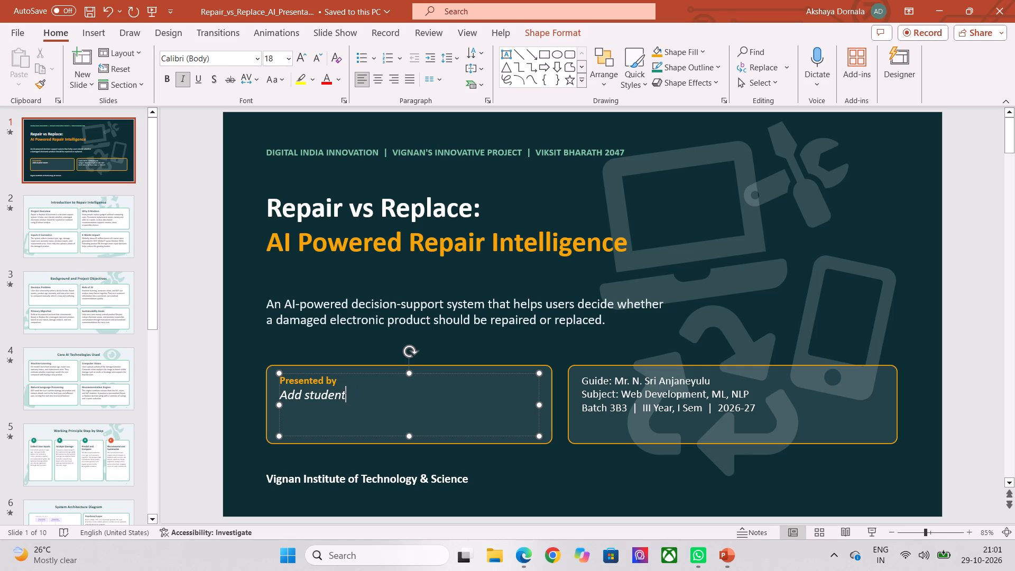
pyautogui.press('BackSpace')
pyautogui.press('BackSpace')
pyautogui.press('BackSpace')
pyautogui.press('BackSpace')
pyautogui.press('BackSpace')
pyautogui.press('BackSpace')
pyautogui.press('BackSpace')
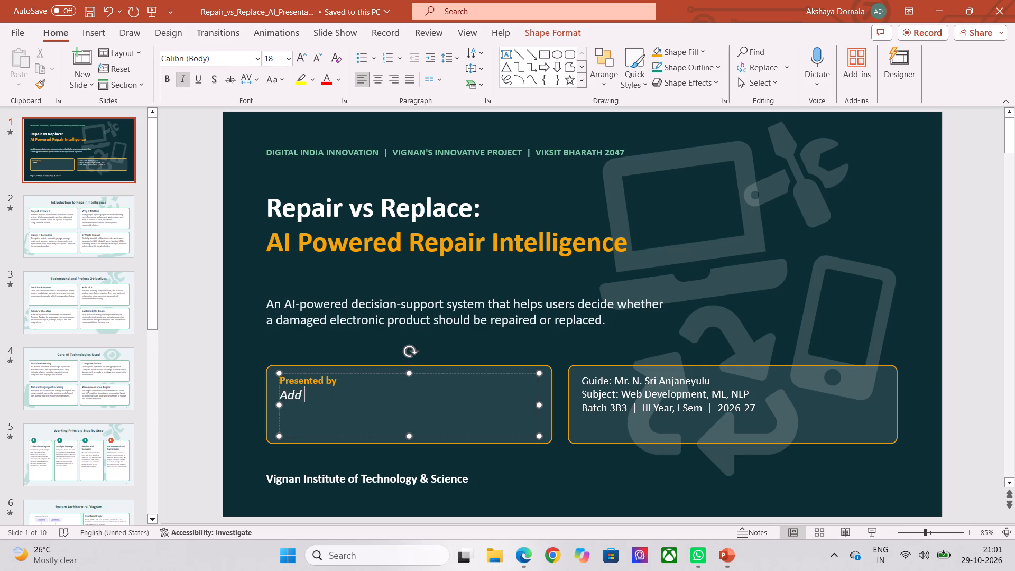
pyautogui.press('BackSpace')
pyautogui.press('BackSpace')
pyautogui.press('BackSpace')
pyautogui.press('BackSpace')
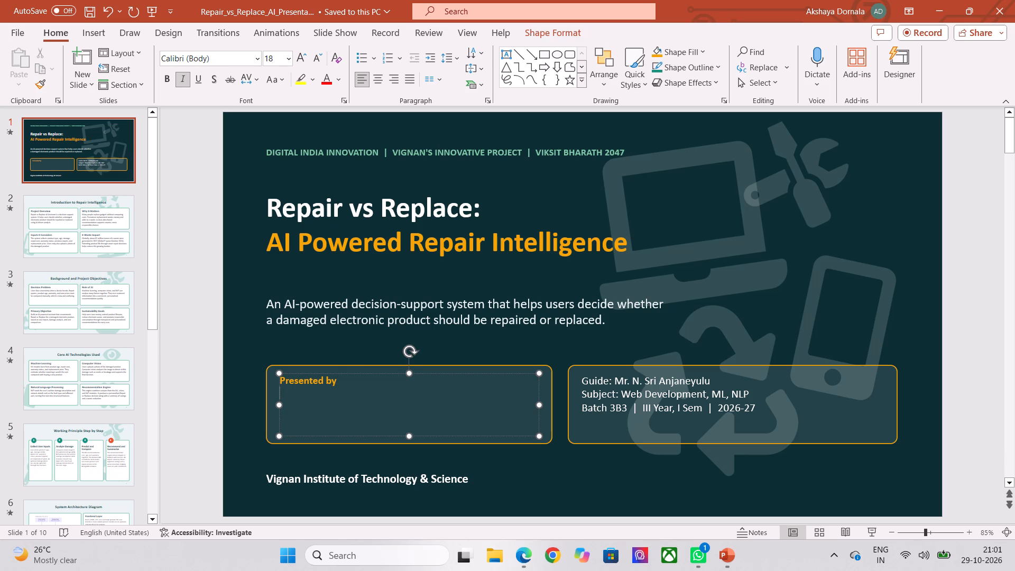
# Start the text under the "Presented by" heading on the title slide with a capital O.
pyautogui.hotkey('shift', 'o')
# Clear the stray letter under "Presented by" and enter the first student's name there in bold.
pyautogui.press('BackSpace')
pyautogui.click(289, 59)
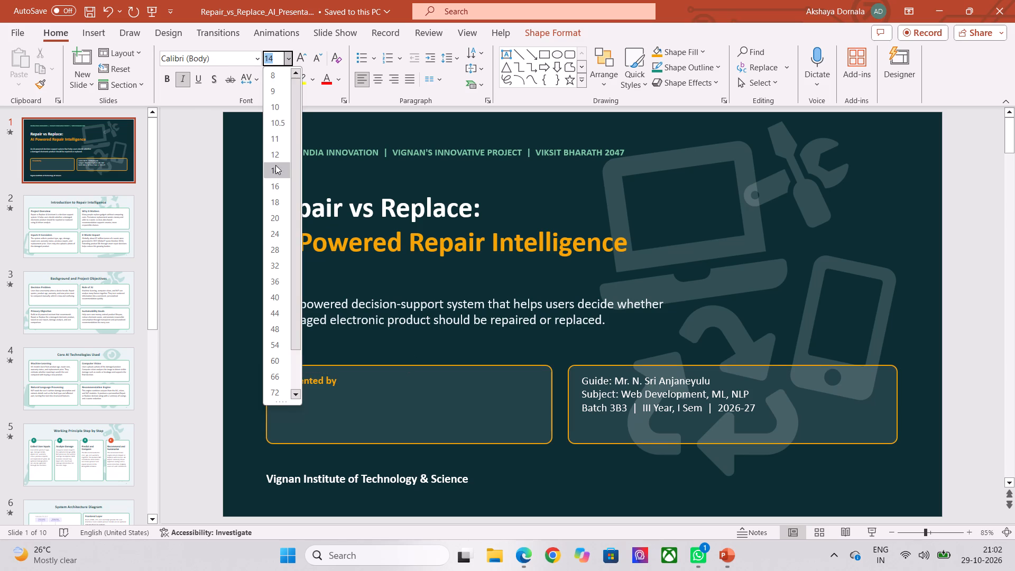
pyautogui.click(274, 58)
pyautogui.click(165, 71)
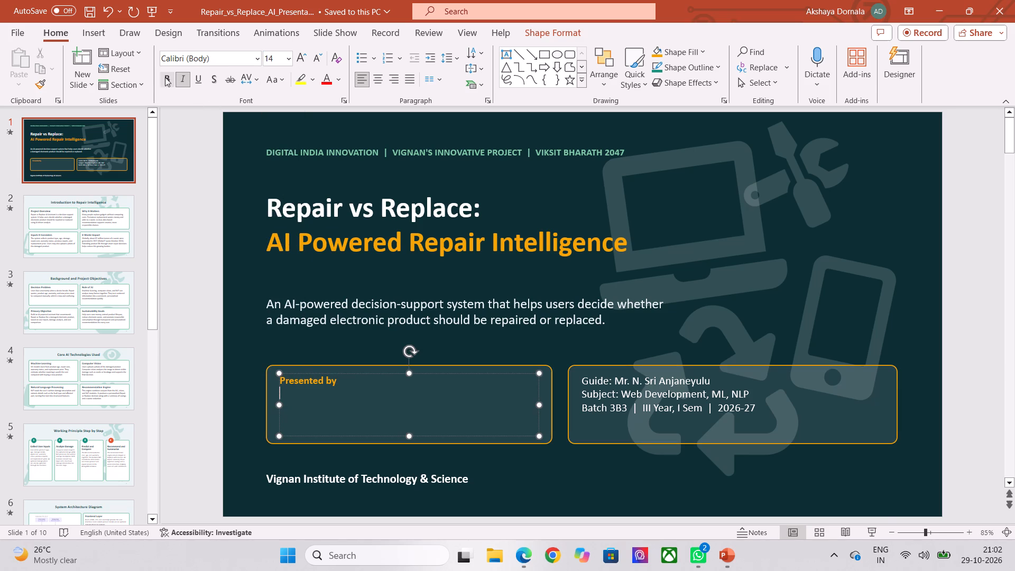
pyautogui.click(165, 81)
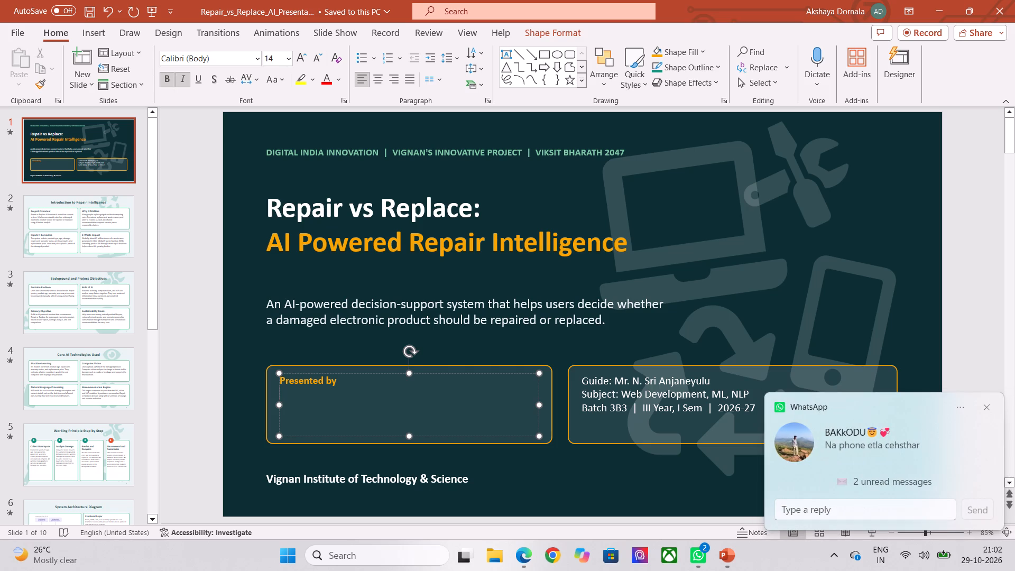
pyautogui.hotkey('shift', 'o')
pyautogui.press('.')
pyautogui.hotkey('shift', 's')
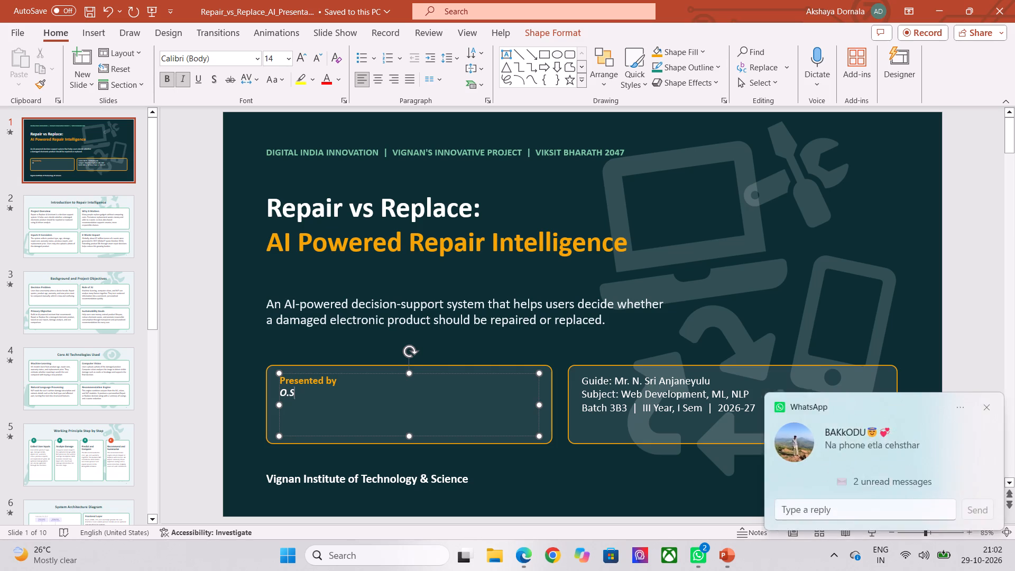
pyautogui.write('hivani')
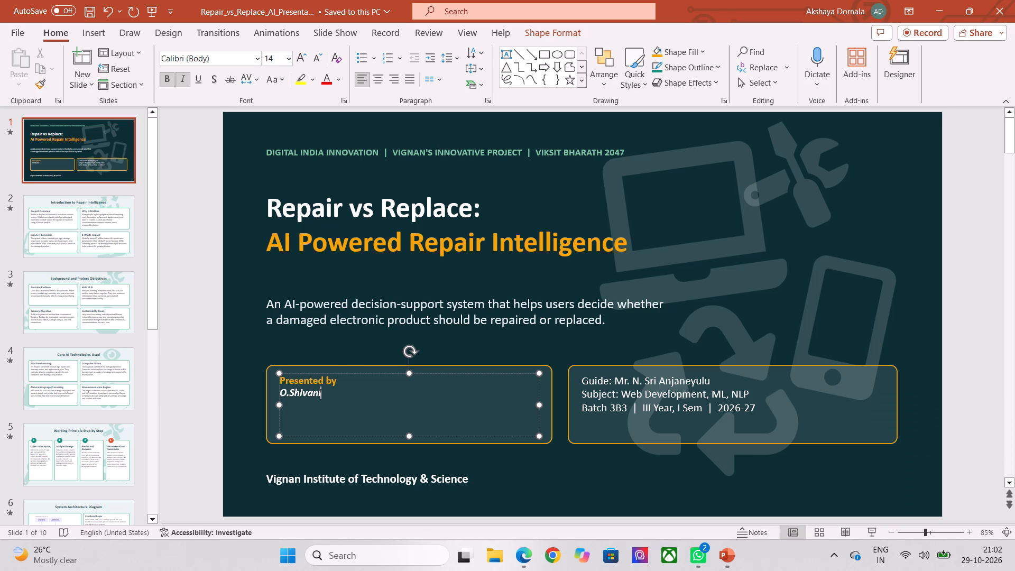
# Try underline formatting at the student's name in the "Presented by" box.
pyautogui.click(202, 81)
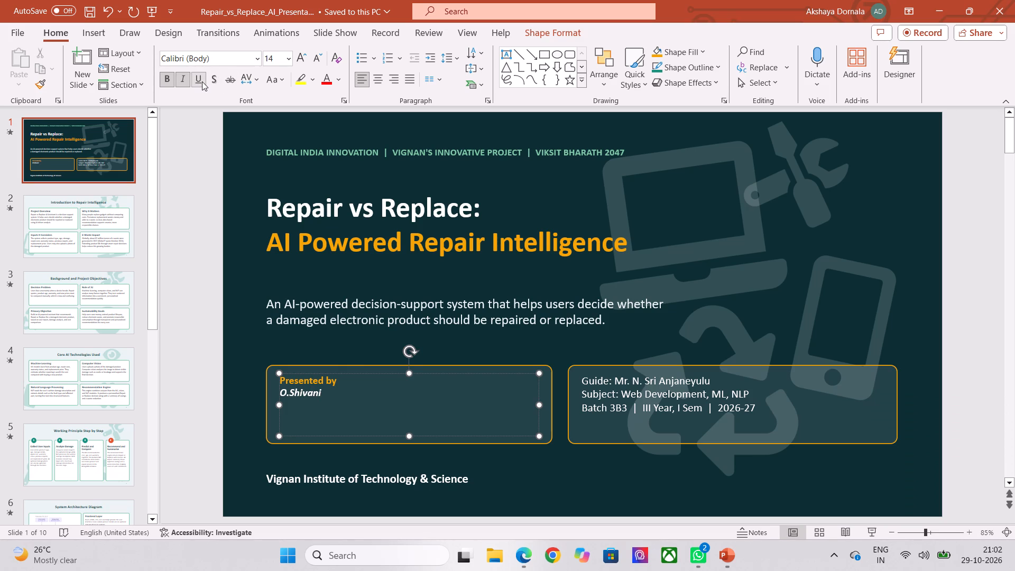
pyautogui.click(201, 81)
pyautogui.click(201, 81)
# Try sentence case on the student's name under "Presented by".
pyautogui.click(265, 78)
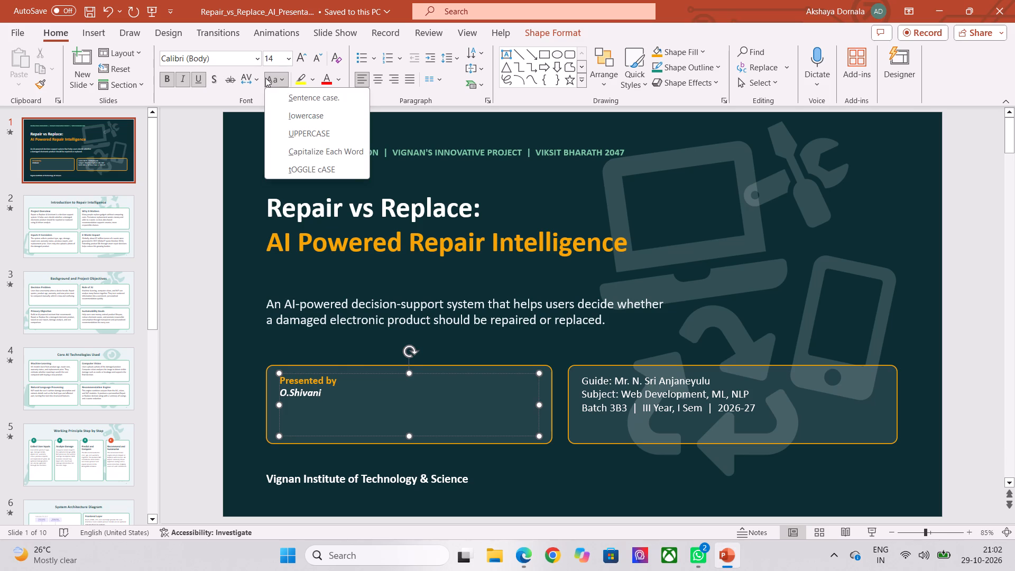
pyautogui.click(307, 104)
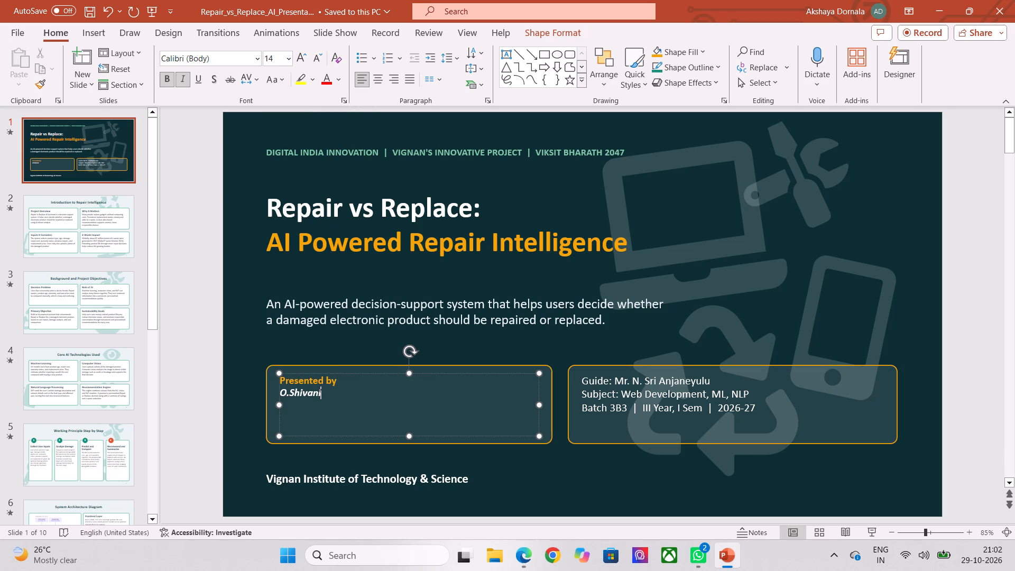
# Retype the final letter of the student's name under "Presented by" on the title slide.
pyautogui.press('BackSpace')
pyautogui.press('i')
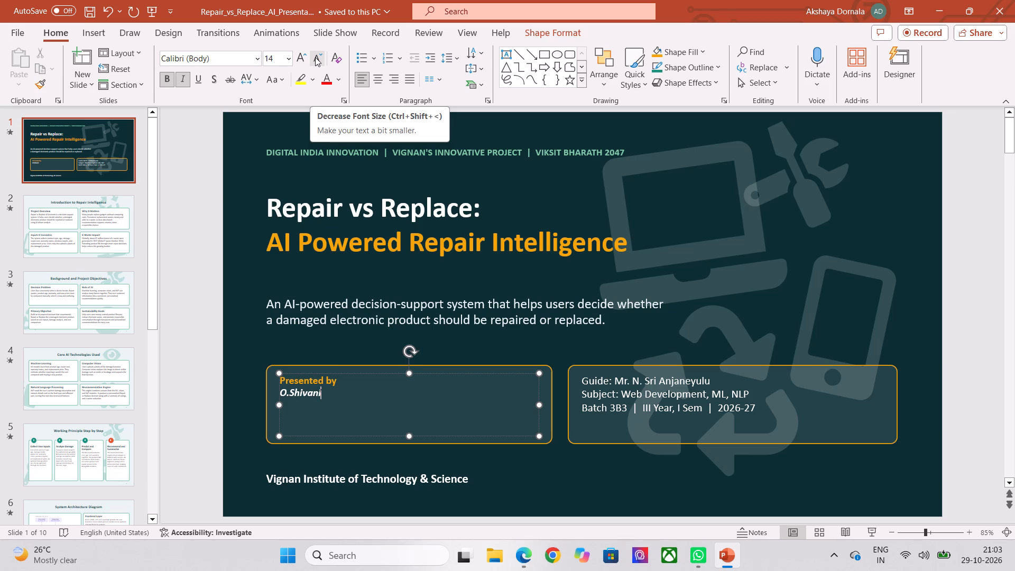
# Look through slides 2 to 4 of the presentation and return to the title slide.
pyautogui.click(113, 218)
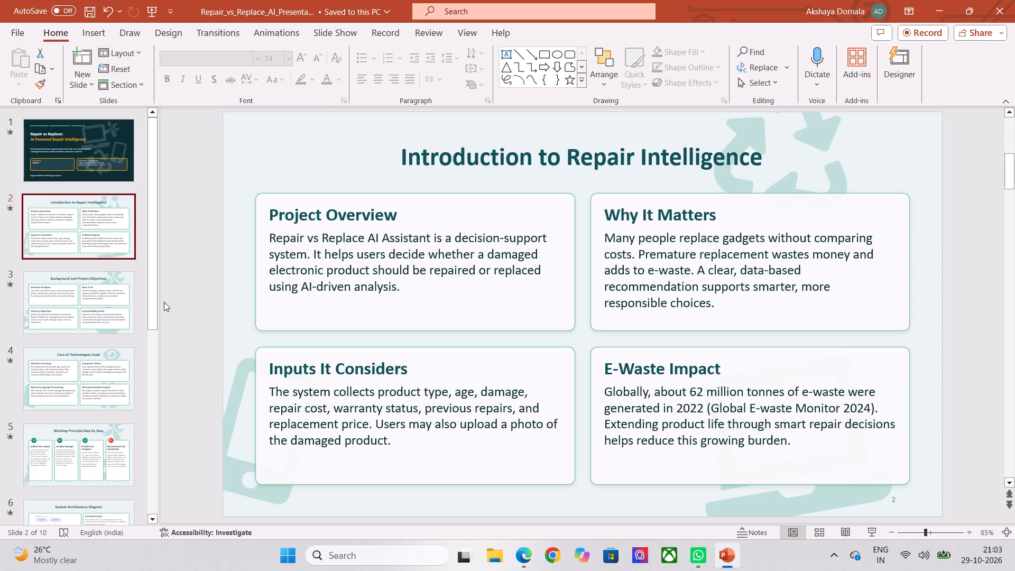
pyautogui.click(97, 280)
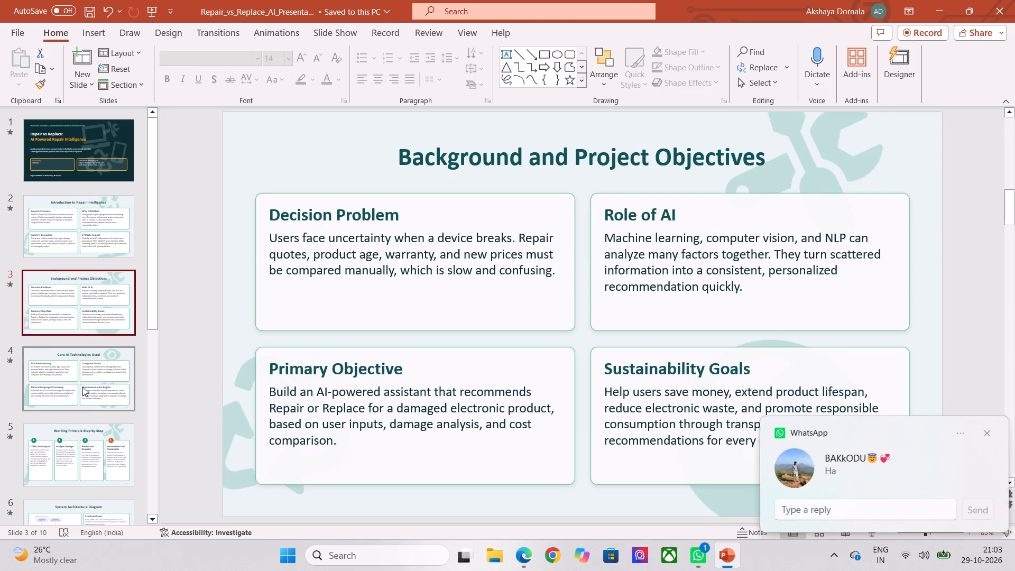
pyautogui.click(82, 387)
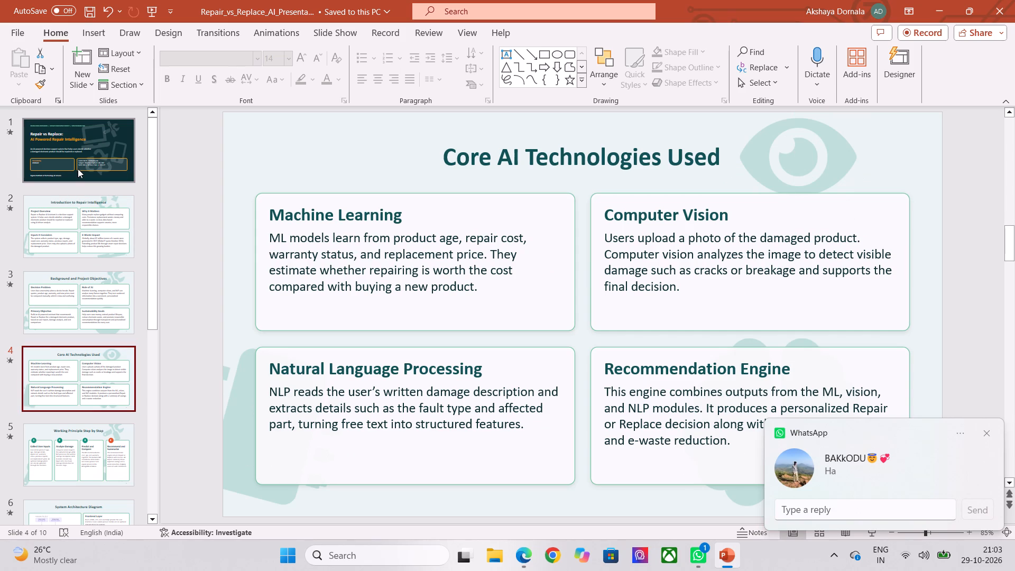
pyautogui.click(78, 169)
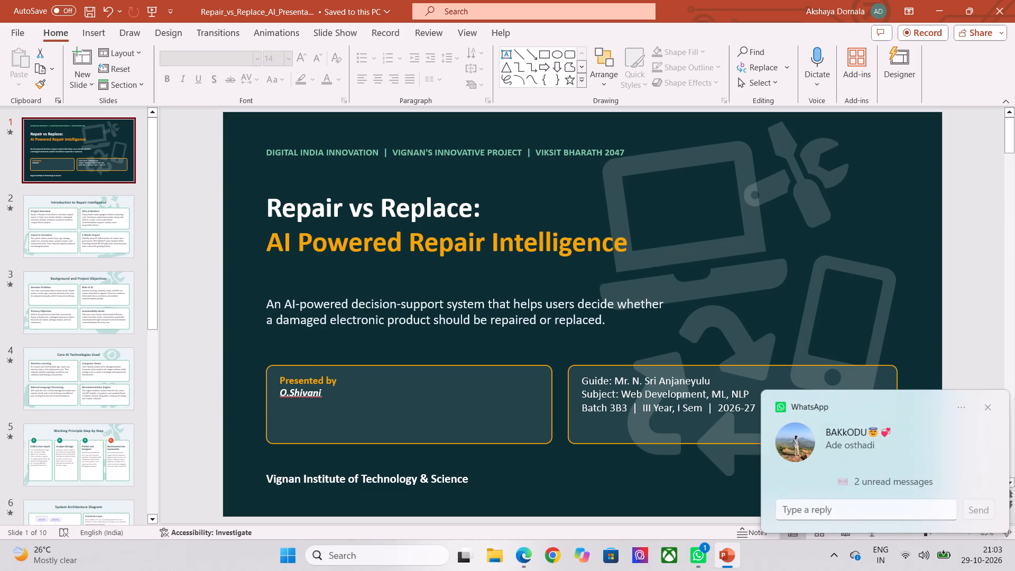
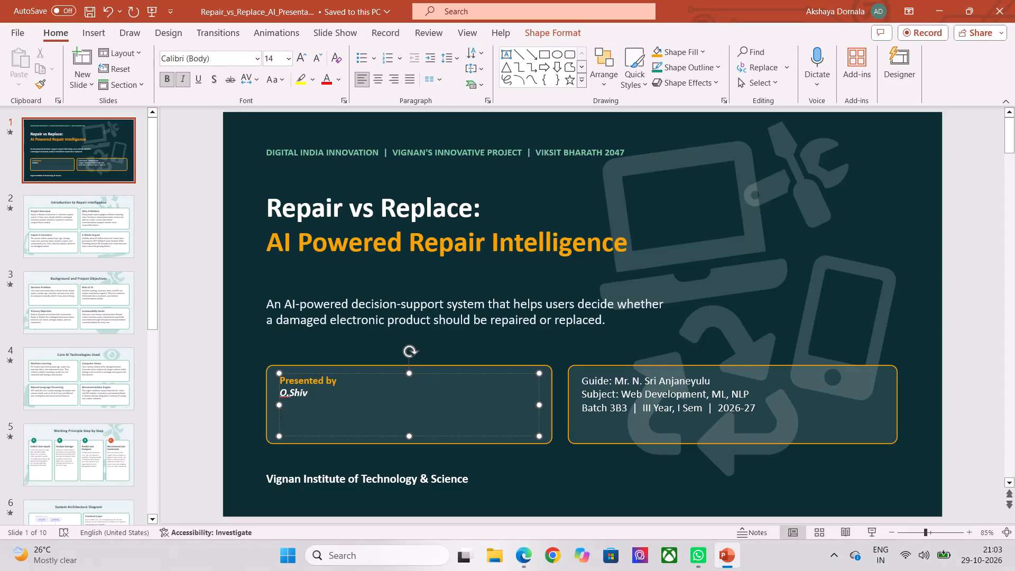
# Delete the first student's partly entered name under "Presented by", leaving the heading in place.
pyautogui.press('BackSpace')
pyautogui.press('BackSpace')
pyautogui.press('BackSpace')
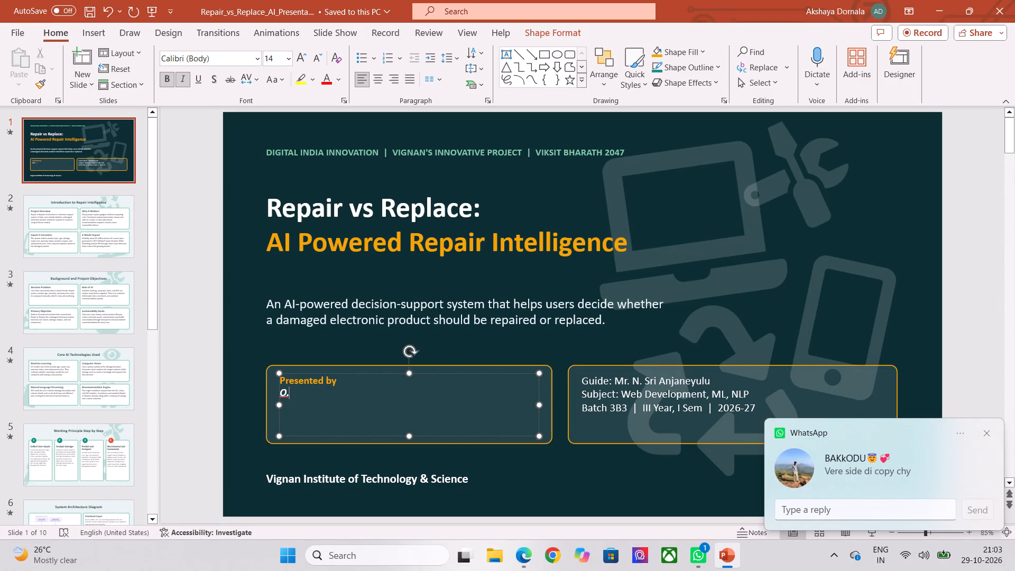
pyautogui.press('BackSpace')
pyautogui.press('BackSpace')
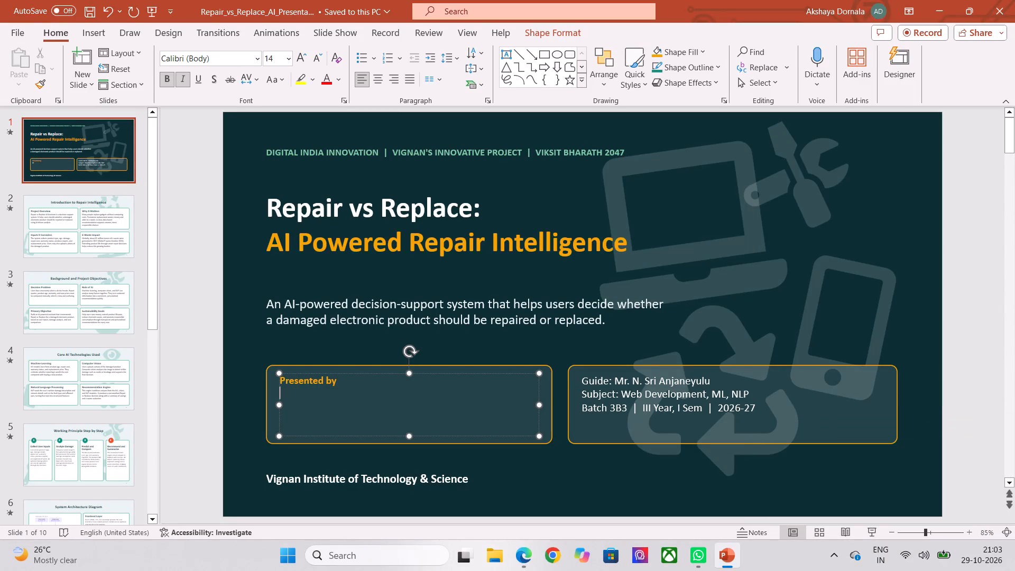
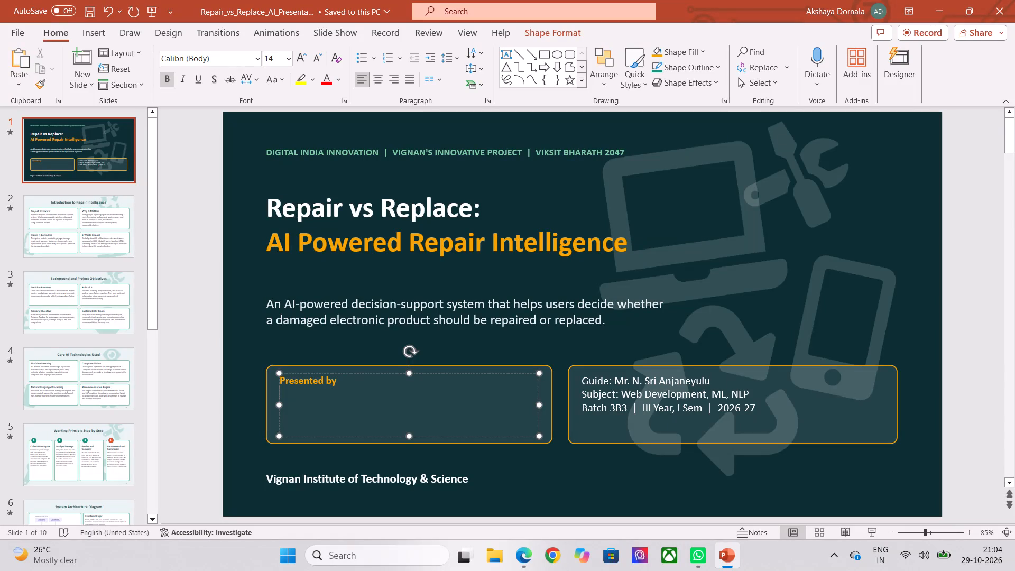
# Paste the copied student name on the line below the "Presented by" heading on the title slide.
pyautogui.hotkey('ctrl', 'v')
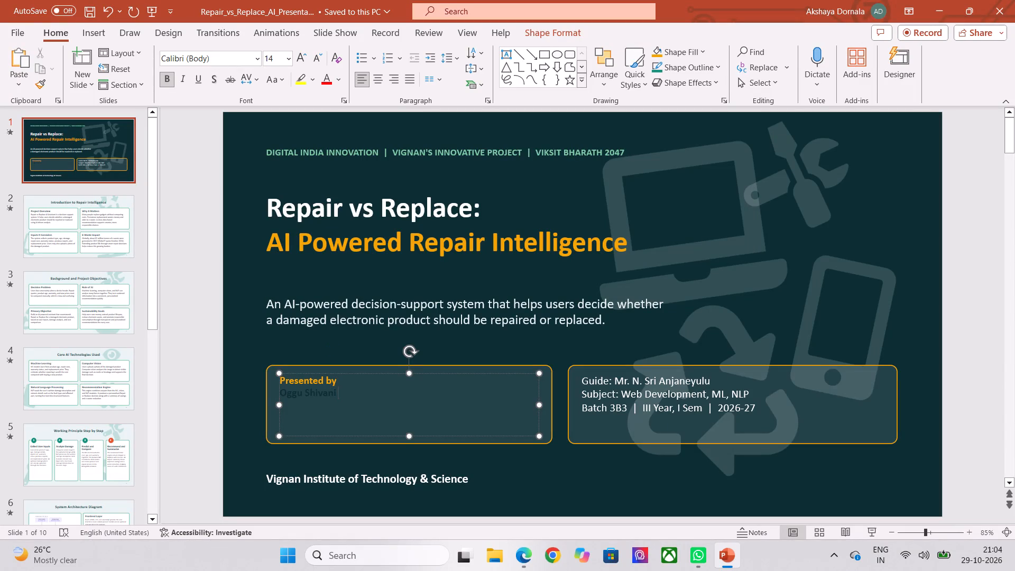
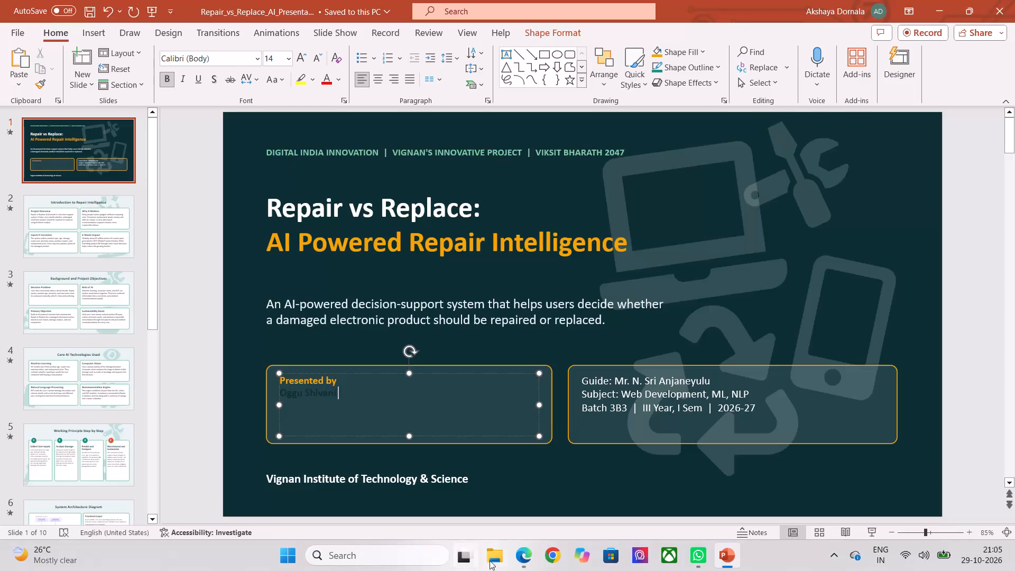
# Switch to Microsoft Edge and look through the open Computer Networks questions PDF around the TCP segment header answer.
pyautogui.click(524, 560)
pyautogui.scroll(-2, 197, 269)
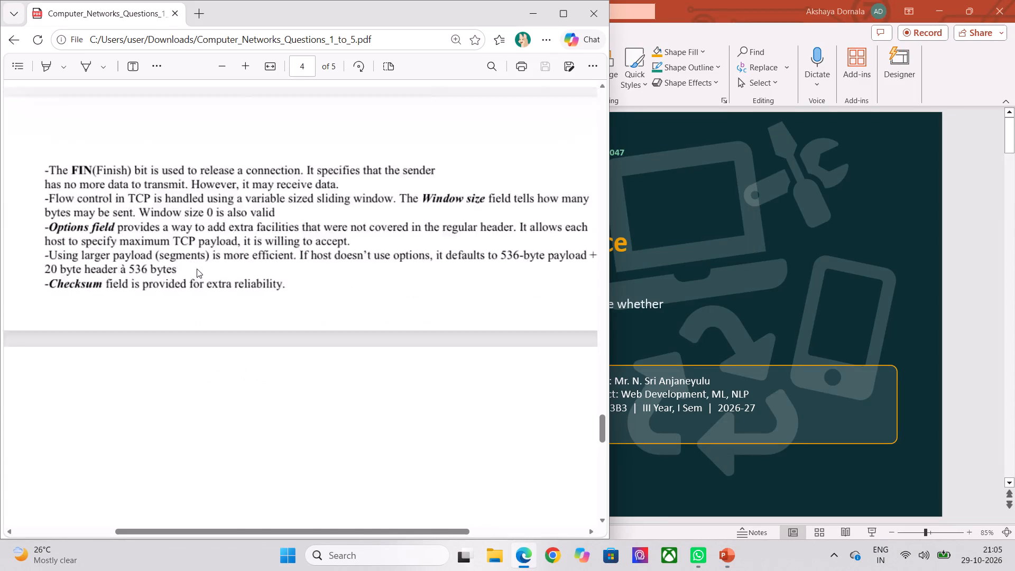
pyautogui.scroll(-8, 197, 269)
pyautogui.scroll(1, 197, 269)
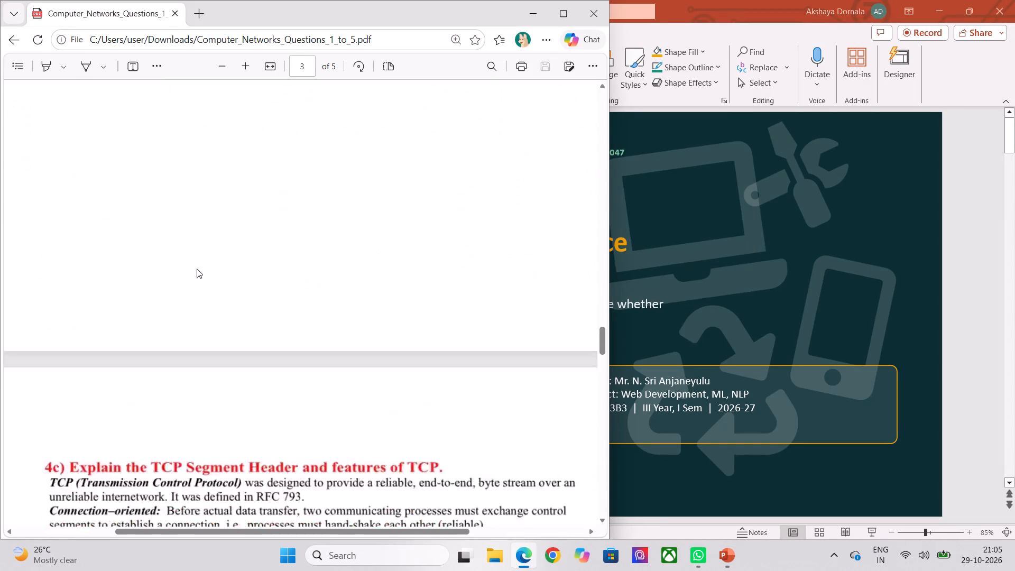
# Minimise the Computer Networks questions PDF window to return to the Repair vs Replace title slide in PowerPoint.
pyautogui.click(538, 5)
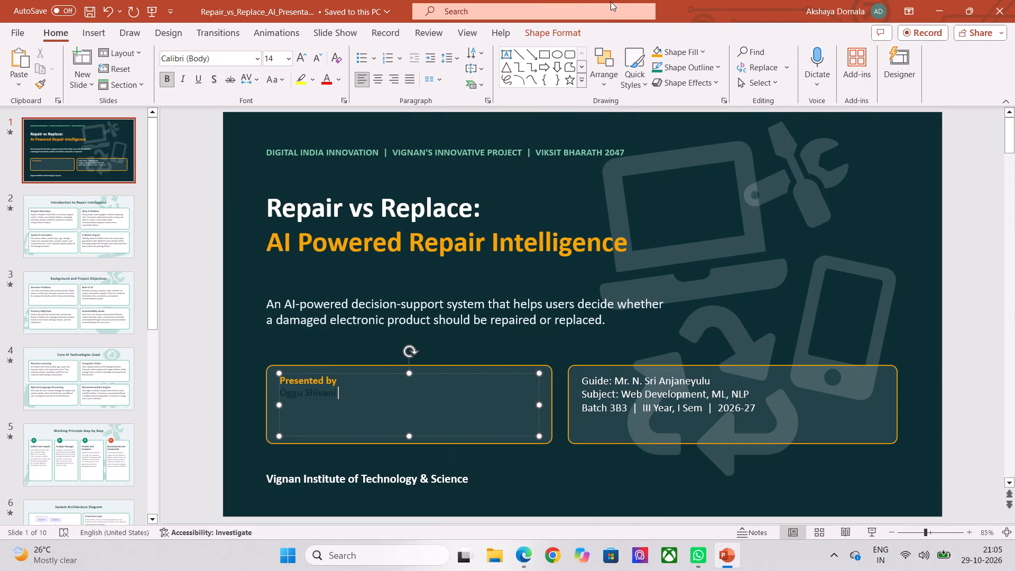
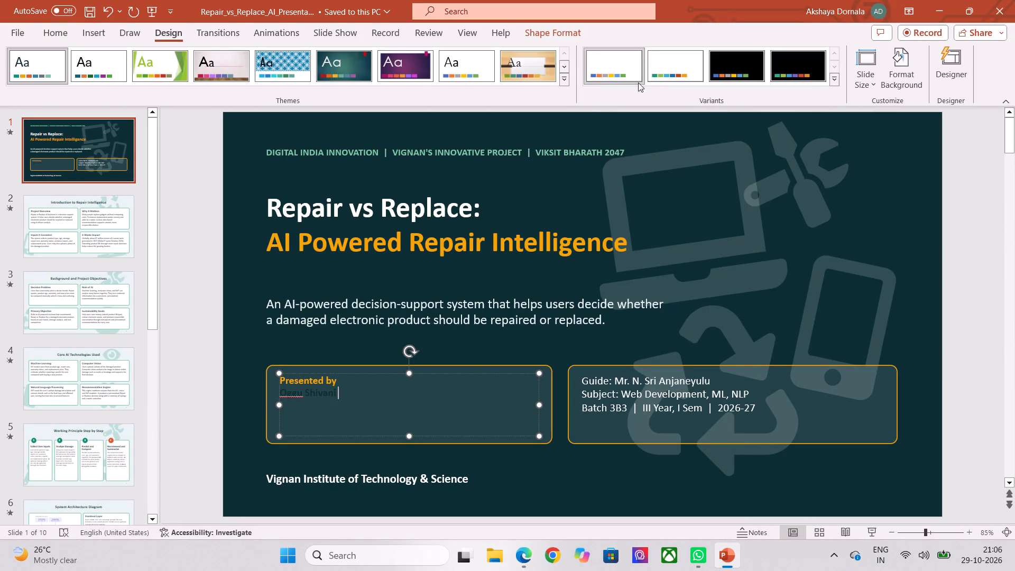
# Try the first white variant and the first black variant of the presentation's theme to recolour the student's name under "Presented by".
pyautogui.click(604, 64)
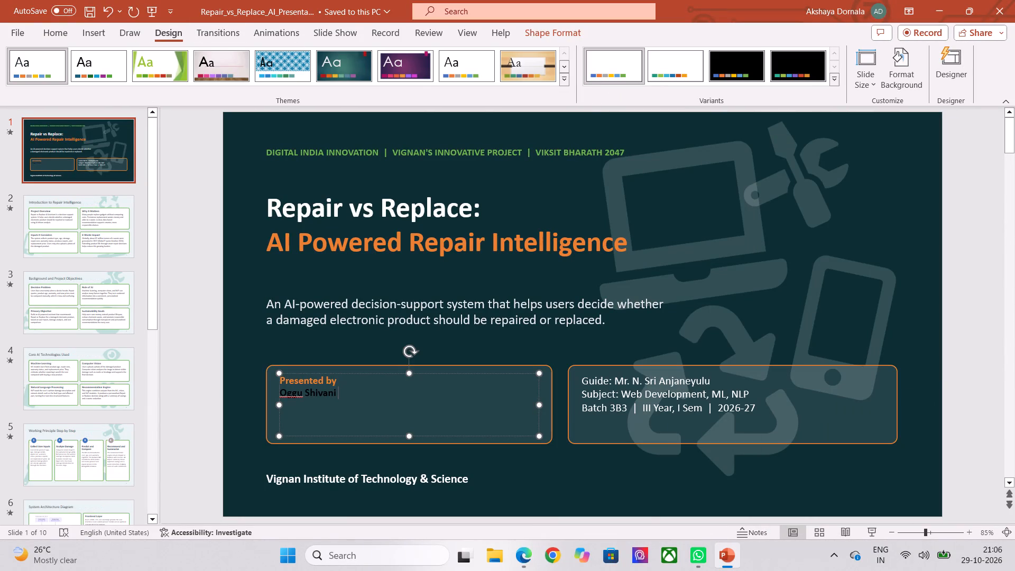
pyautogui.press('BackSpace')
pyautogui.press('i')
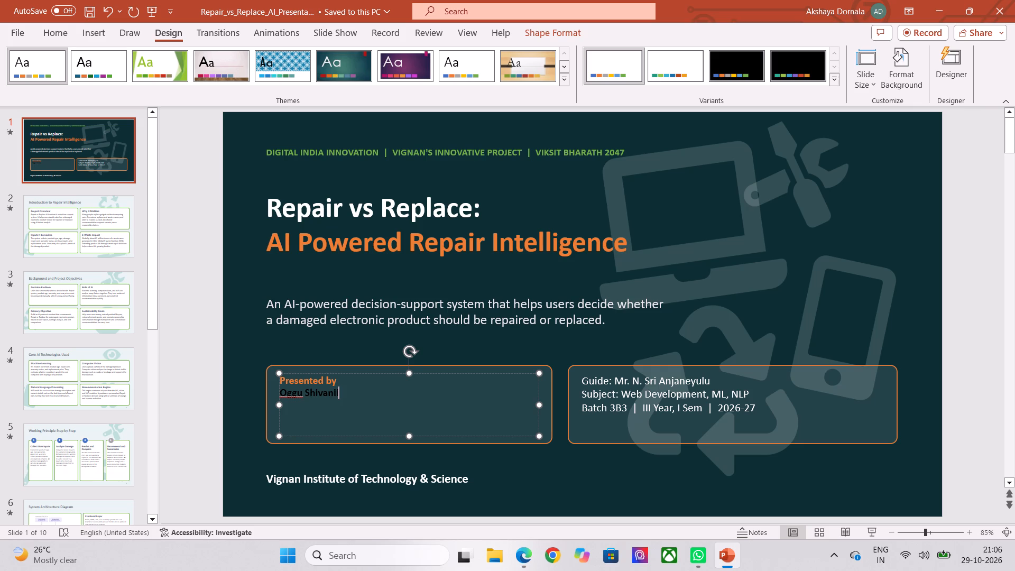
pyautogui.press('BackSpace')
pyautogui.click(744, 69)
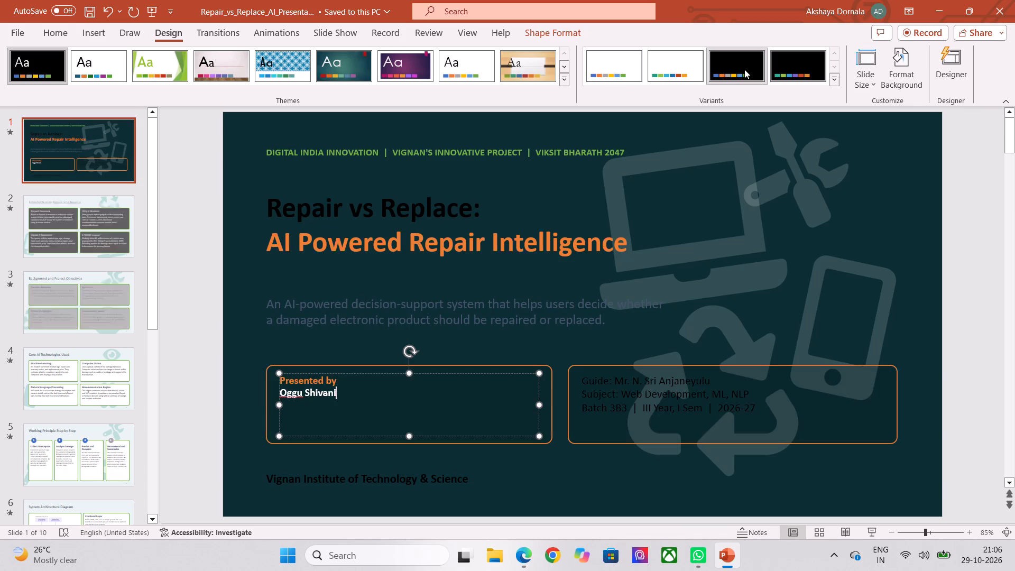
# Apply the second white variant of the theme, the one with green and orange accents, to the presentation.
pyautogui.click(677, 72)
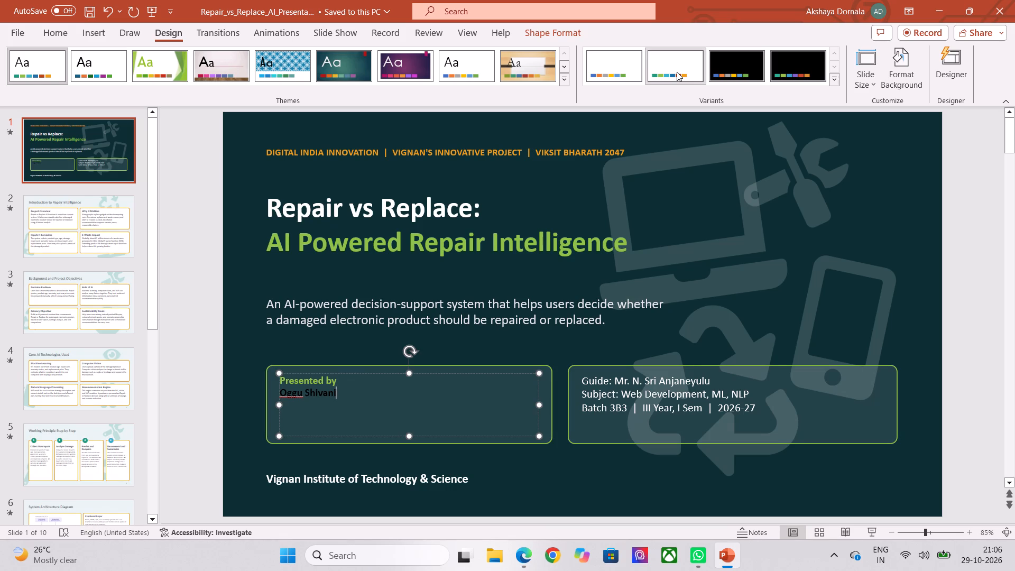
# Apply the first white design variant, which gives the title slide an orange subtitle and orange box outlines.
pyautogui.click(624, 60)
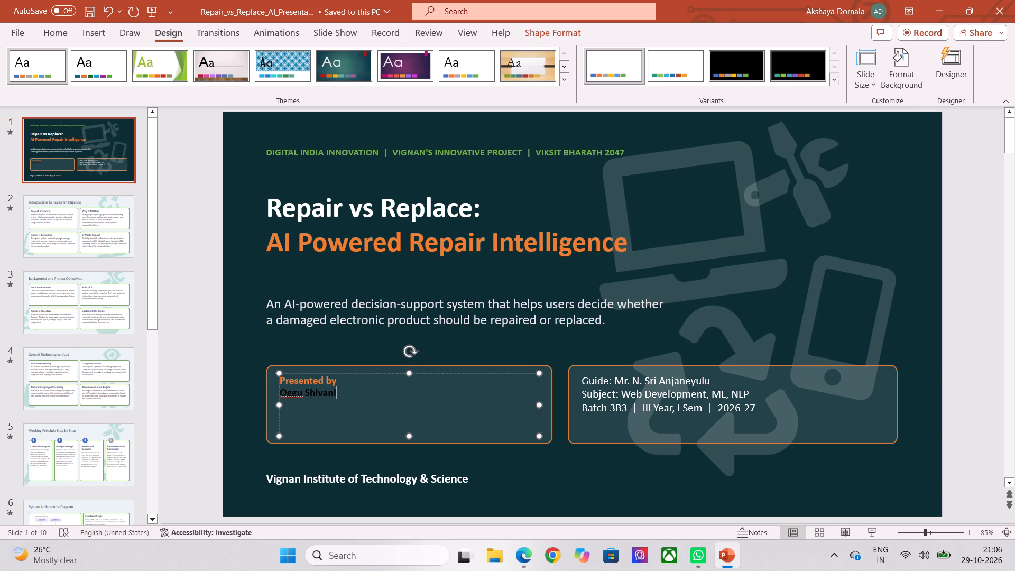
# Delete the student name under "Presented by" on the title slide and insert a blank line there.
pyautogui.press('BackSpace')
pyautogui.press('BackSpace')
pyautogui.press('BackSpace')
pyautogui.press('BackSpace')
pyautogui.press('BackSpace')
pyautogui.press('BackSpace')
pyautogui.press('BackSpace')
pyautogui.press('BackSpace')
pyautogui.press('BackSpace')
pyautogui.press('BackSpace')
pyautogui.press('BackSpace')
pyautogui.press('BackSpace')
pyautogui.press('Return')
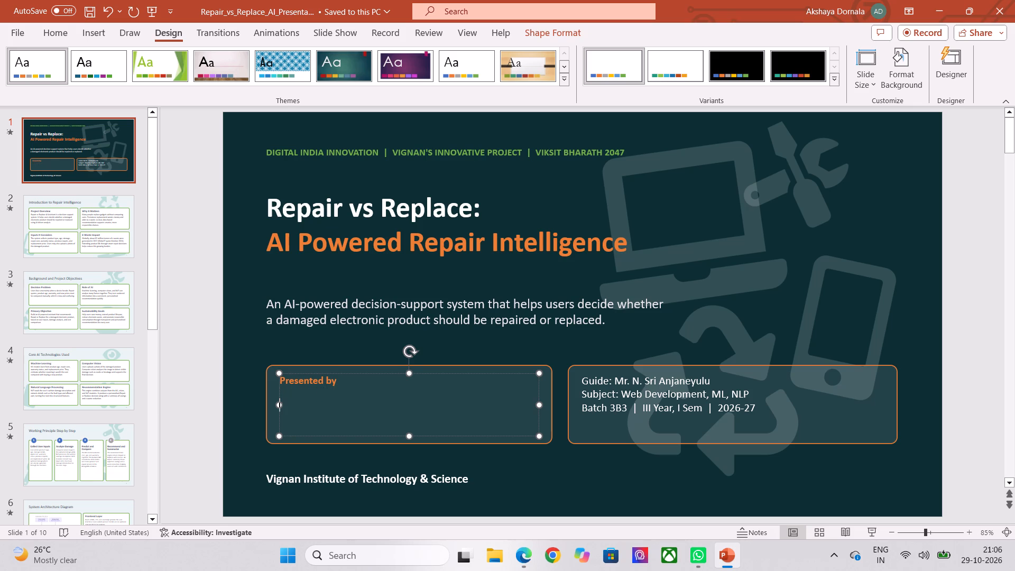
pyautogui.click(297, 402)
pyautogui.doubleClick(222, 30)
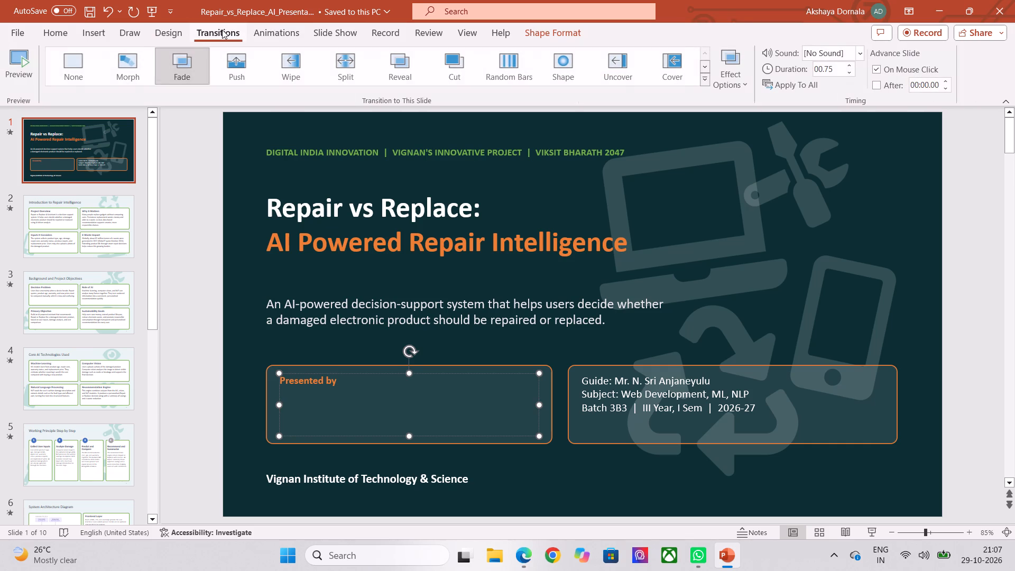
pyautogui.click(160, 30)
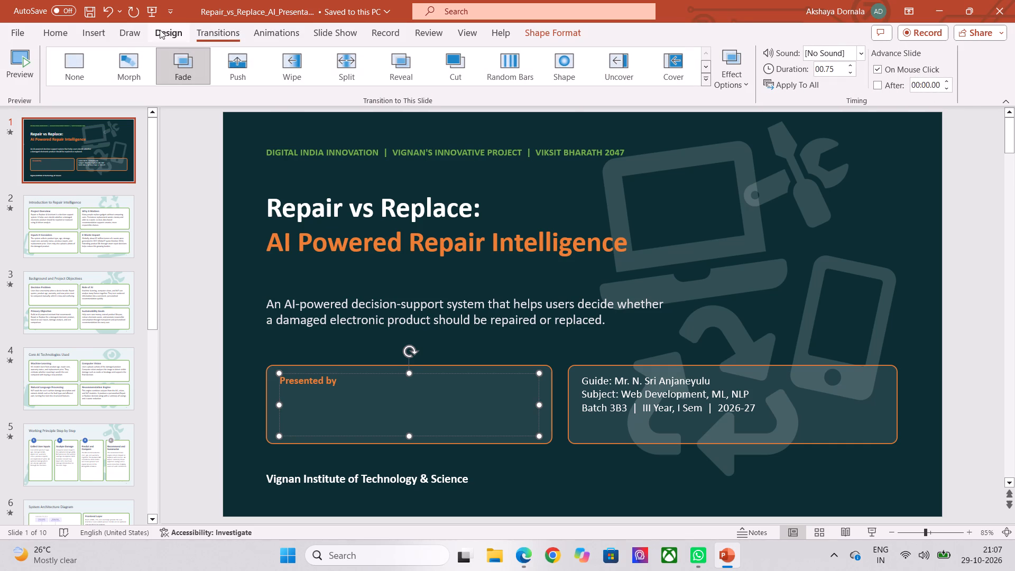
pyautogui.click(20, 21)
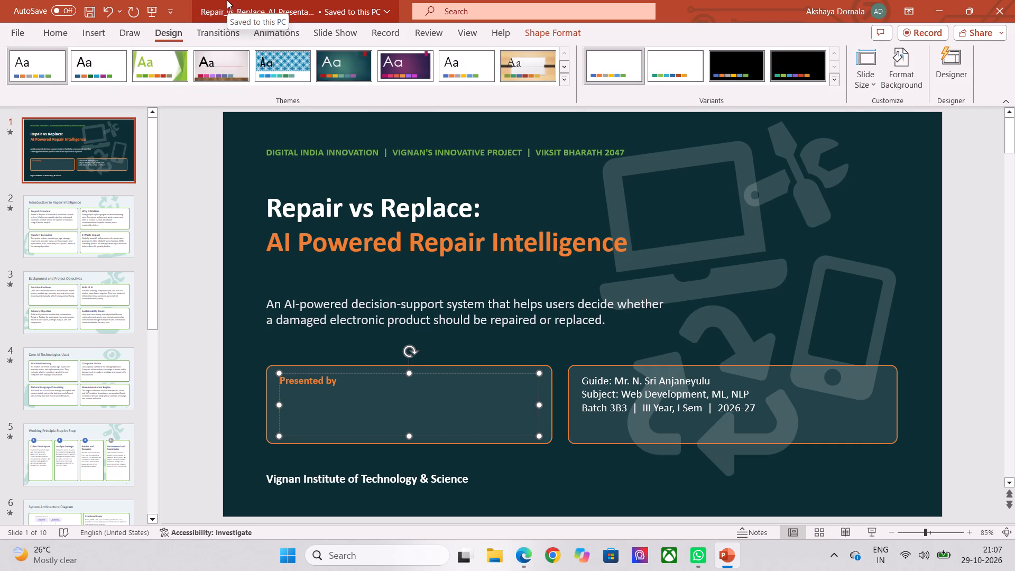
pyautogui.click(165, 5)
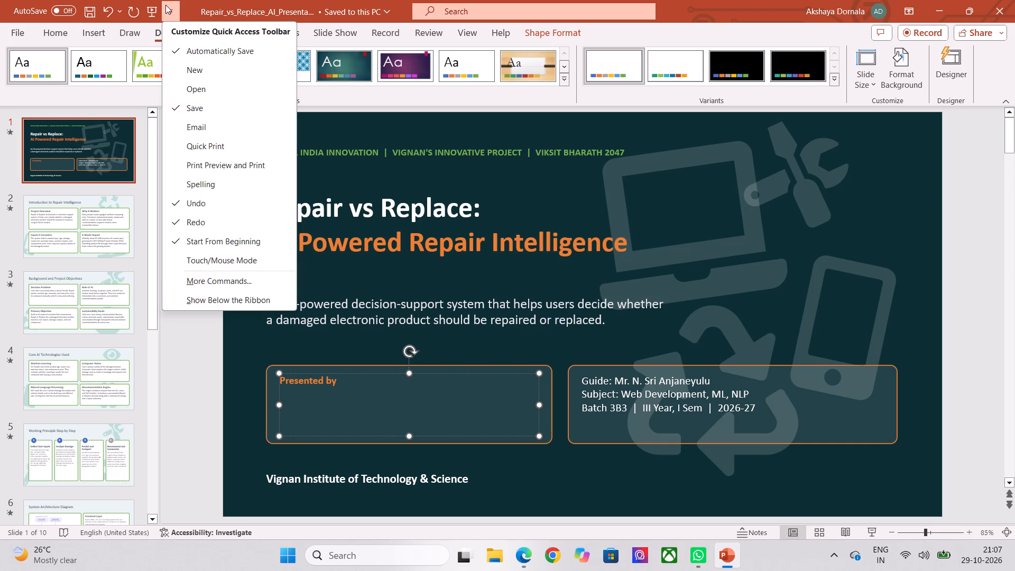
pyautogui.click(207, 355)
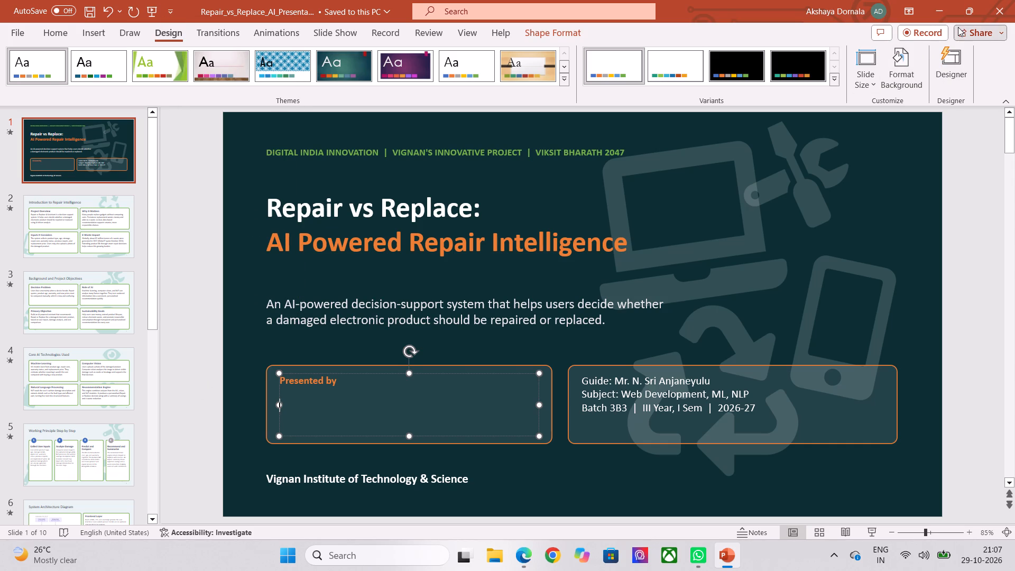
# Close the Repair_vs_Replace_AI_Presentation file without saving the changes.
pyautogui.click(1014, 1)
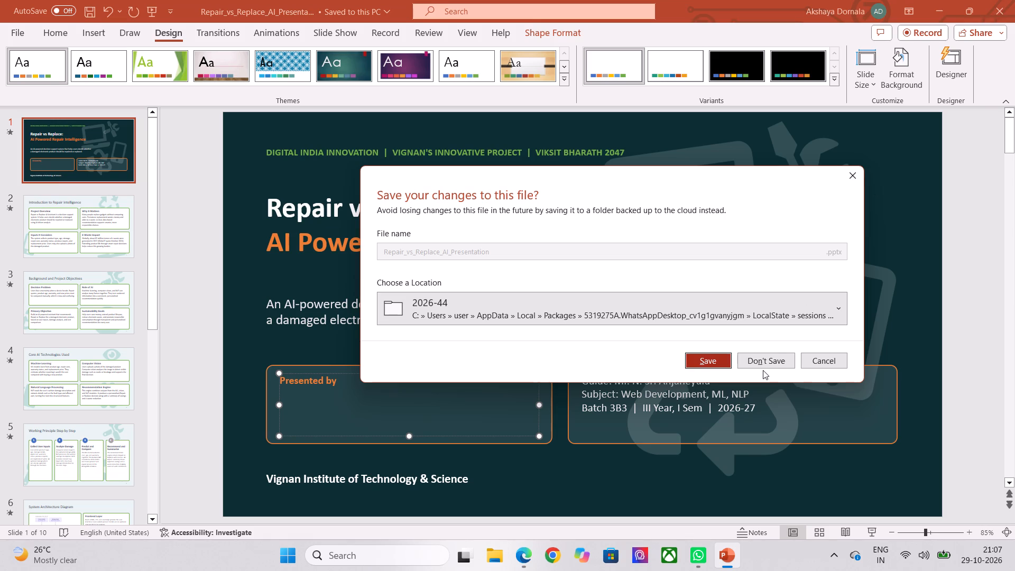
pyautogui.click(776, 352)
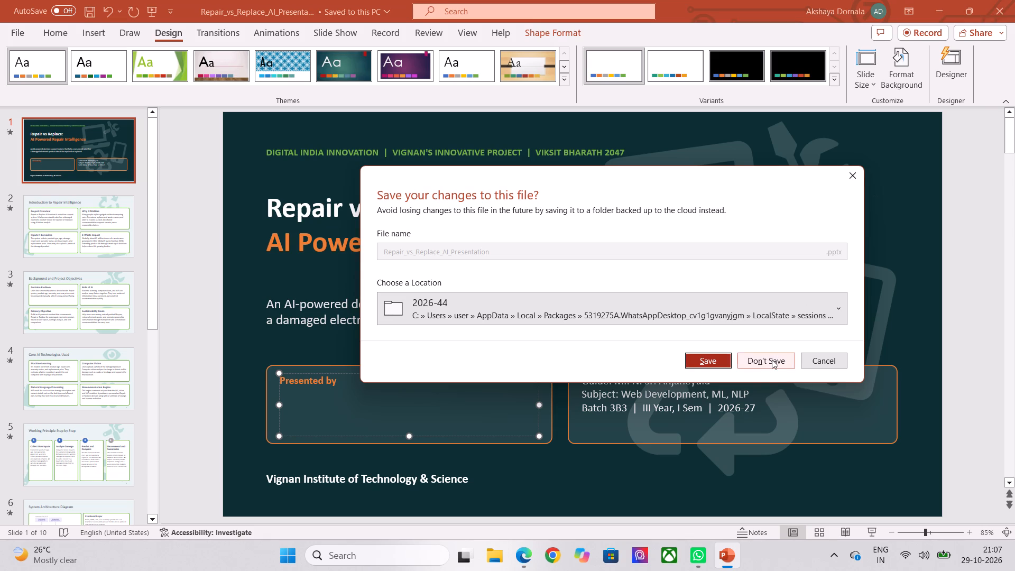
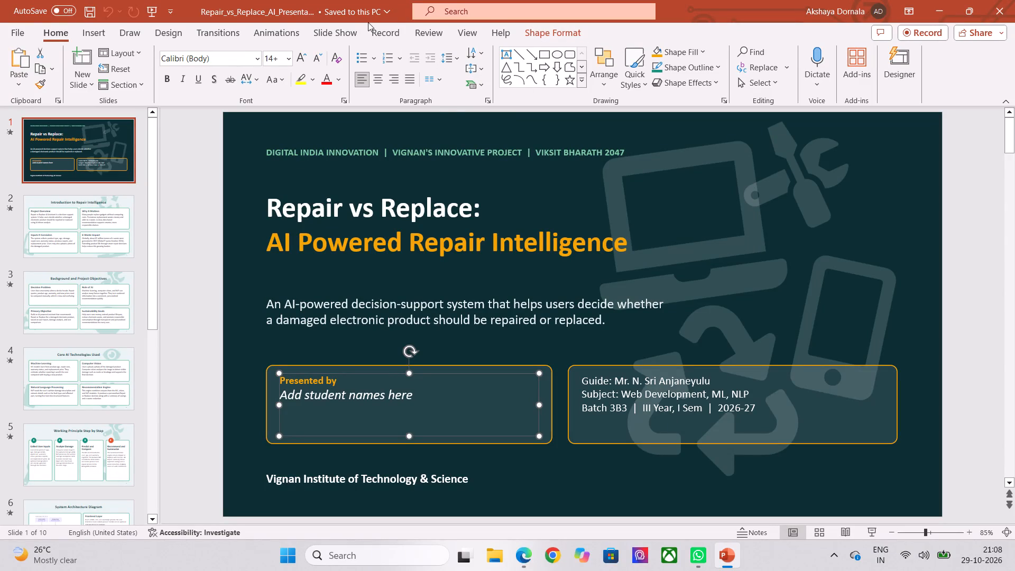
# Replace the "Add student names here" placeholder under "Presented by" with a leading space and the copied student name and roll number.
pyautogui.doubleClick(433, 399)
pyautogui.press('BackSpace')
pyautogui.press('BackSpace')
pyautogui.press('BackSpace')
pyautogui.press('BackSpace')
pyautogui.press('BackSpace')
pyautogui.press('BackSpace')
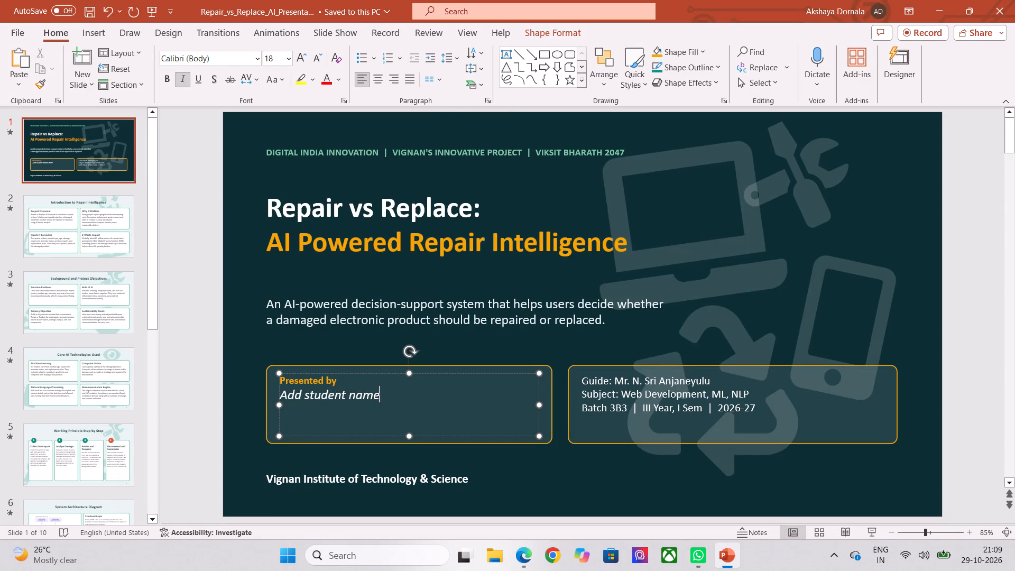
pyautogui.press('BackSpace')
pyautogui.press('BackSpace')
pyautogui.press('BackSpace')
pyautogui.press('BackSpace')
pyautogui.press('BackSpace')
pyautogui.press('BackSpace')
pyautogui.press('BackSpace')
pyautogui.press('BackSpace')
pyautogui.press('BackSpace')
pyautogui.press('BackSpace')
pyautogui.press('BackSpace')
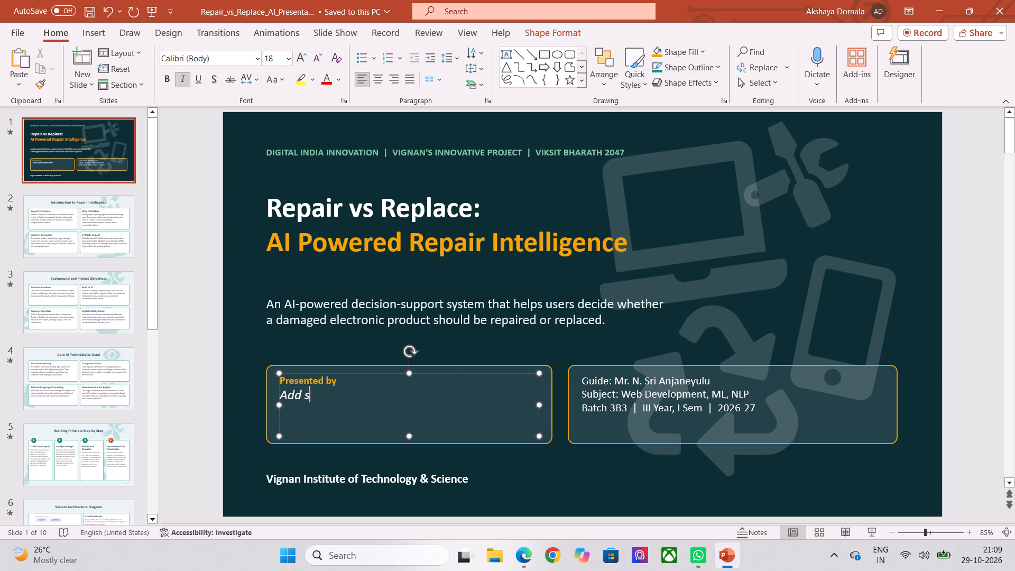
pyautogui.press('BackSpace')
pyautogui.press('BackSpace')
pyautogui.press('BackSpace')
pyautogui.press('BackSpace')
pyautogui.press('BackSpace')
pyautogui.press('space')
pyautogui.hotkey('ctrl', 'v')
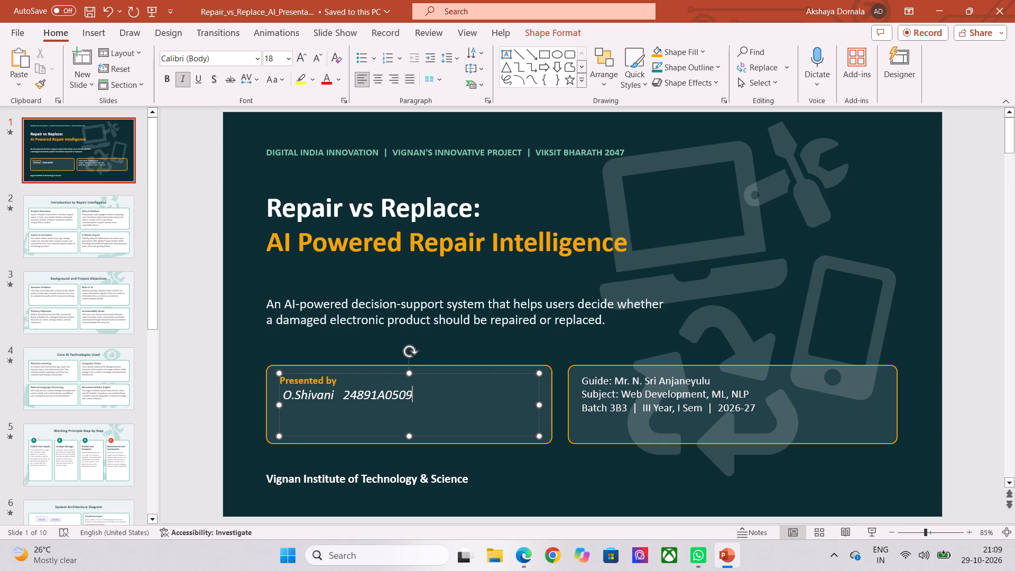
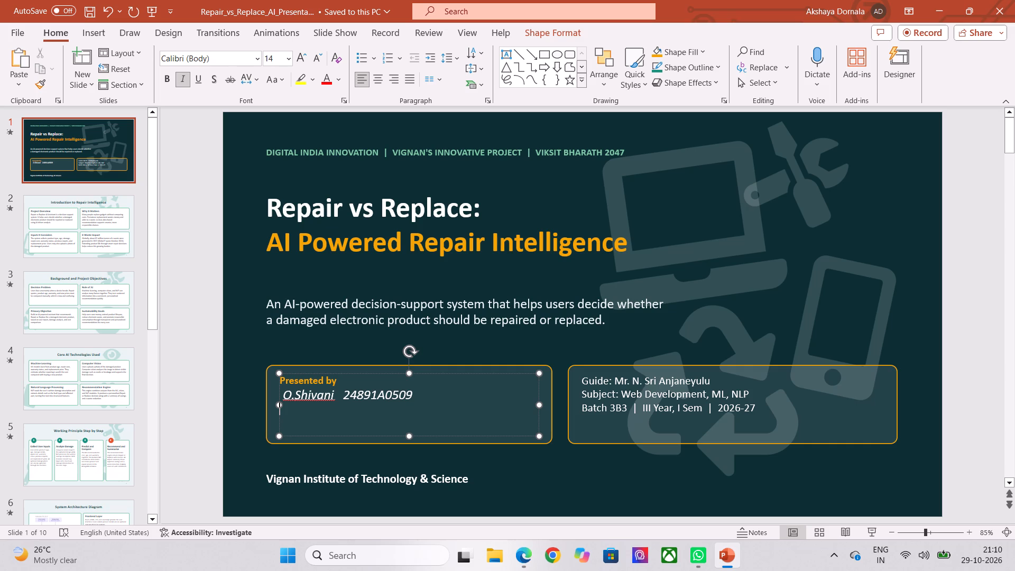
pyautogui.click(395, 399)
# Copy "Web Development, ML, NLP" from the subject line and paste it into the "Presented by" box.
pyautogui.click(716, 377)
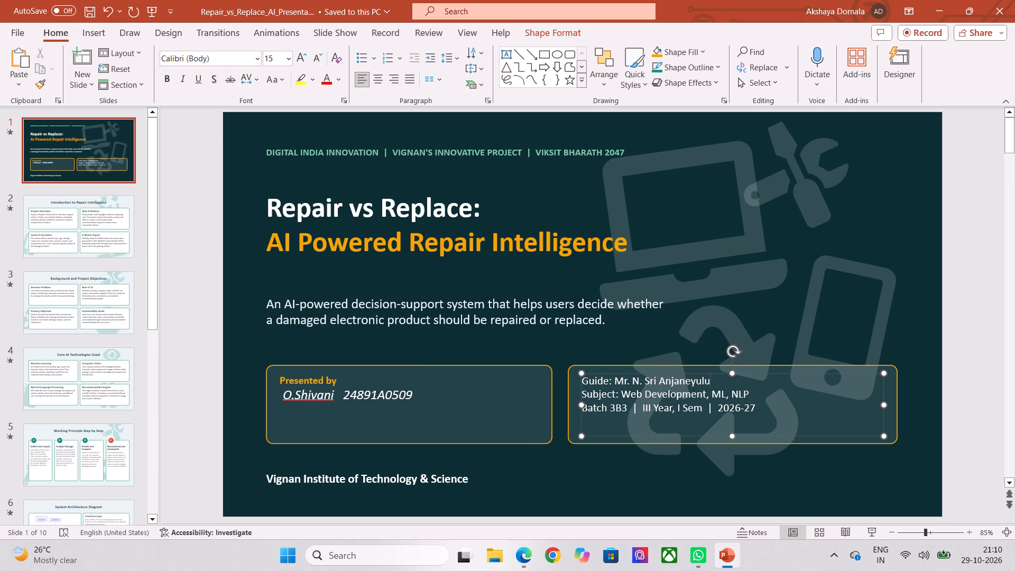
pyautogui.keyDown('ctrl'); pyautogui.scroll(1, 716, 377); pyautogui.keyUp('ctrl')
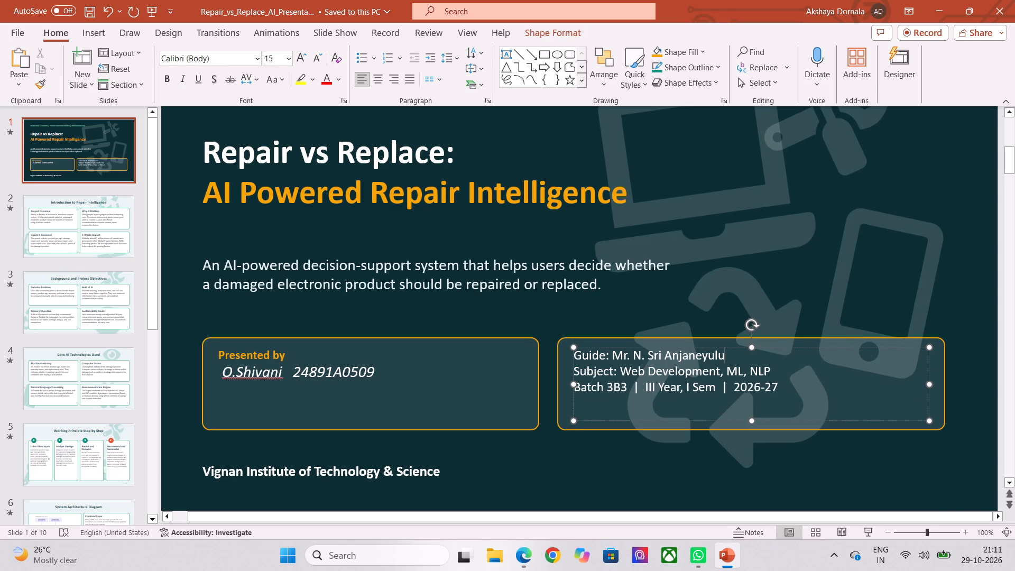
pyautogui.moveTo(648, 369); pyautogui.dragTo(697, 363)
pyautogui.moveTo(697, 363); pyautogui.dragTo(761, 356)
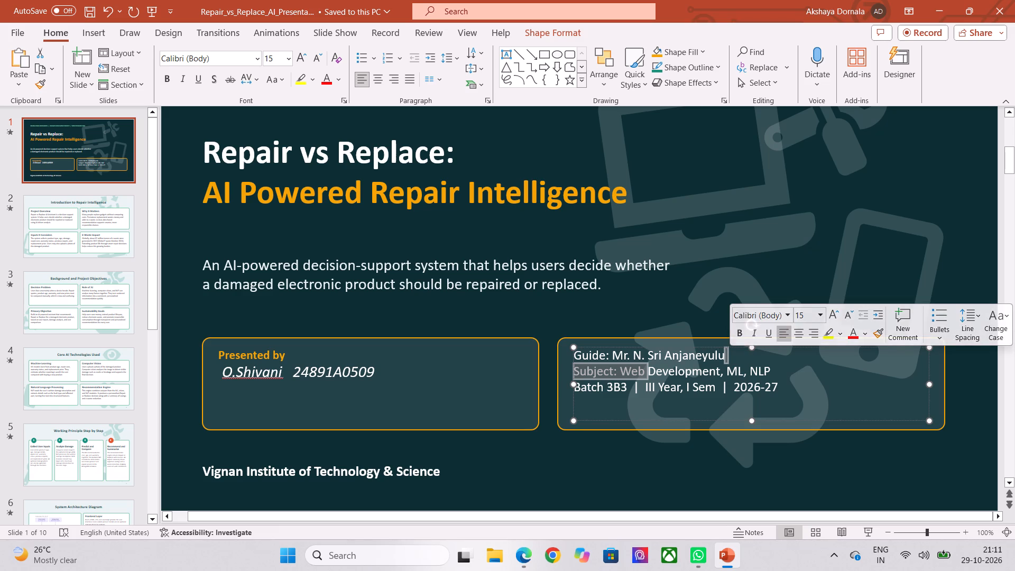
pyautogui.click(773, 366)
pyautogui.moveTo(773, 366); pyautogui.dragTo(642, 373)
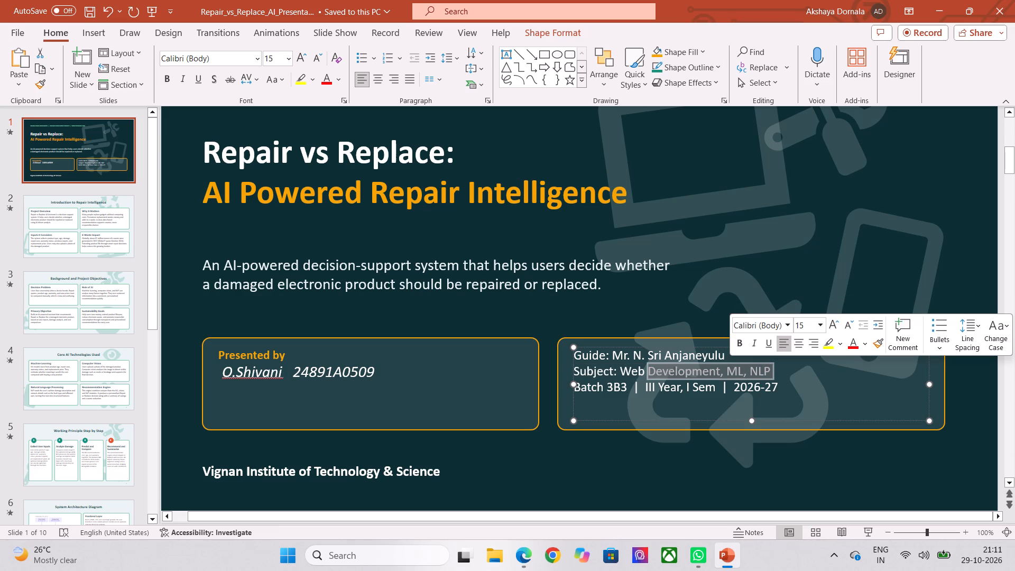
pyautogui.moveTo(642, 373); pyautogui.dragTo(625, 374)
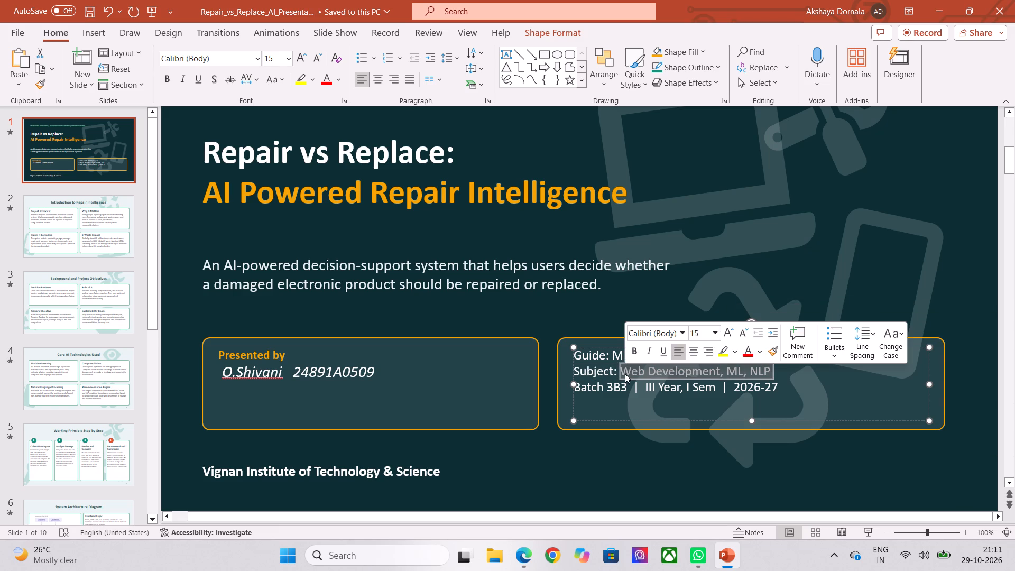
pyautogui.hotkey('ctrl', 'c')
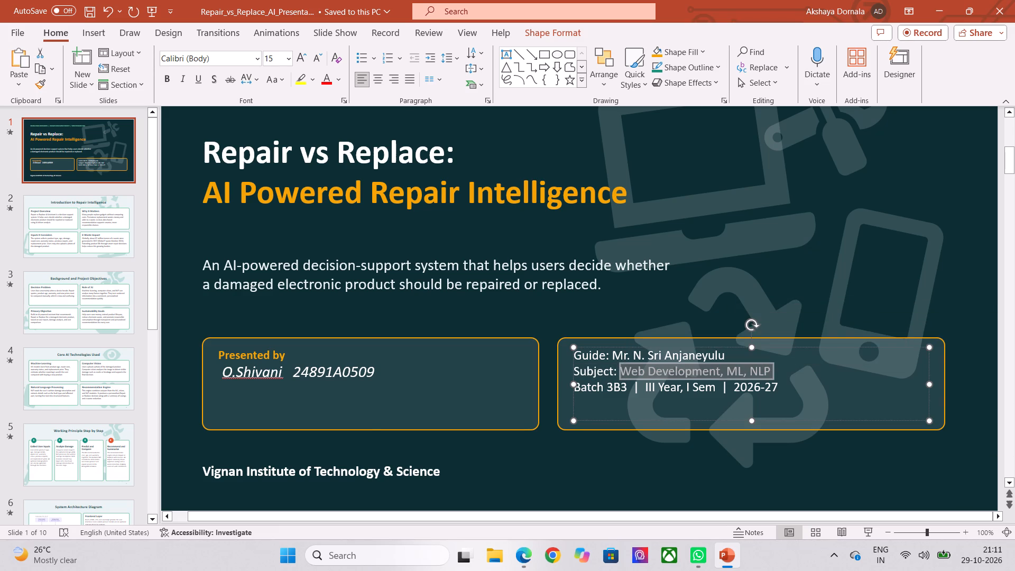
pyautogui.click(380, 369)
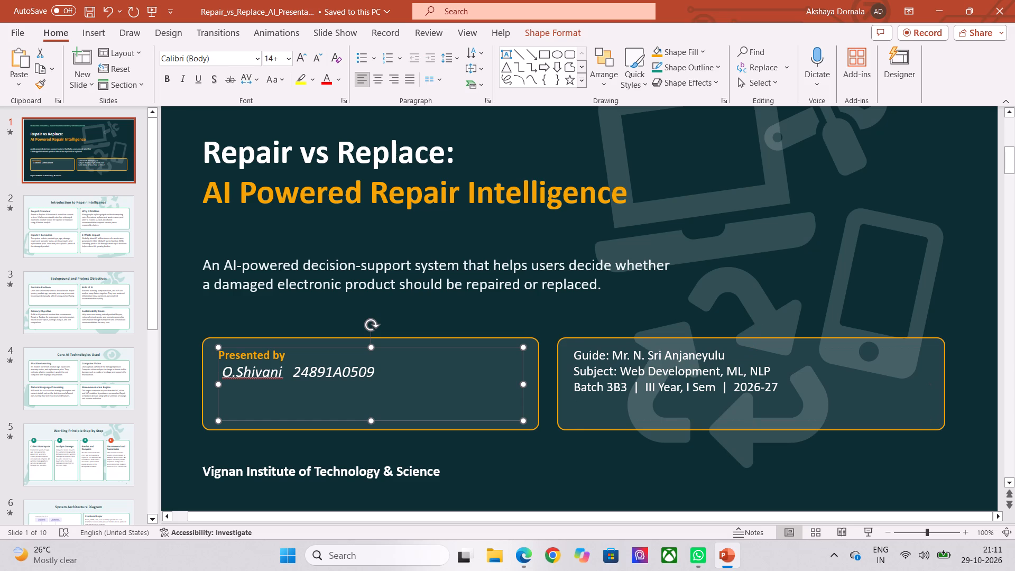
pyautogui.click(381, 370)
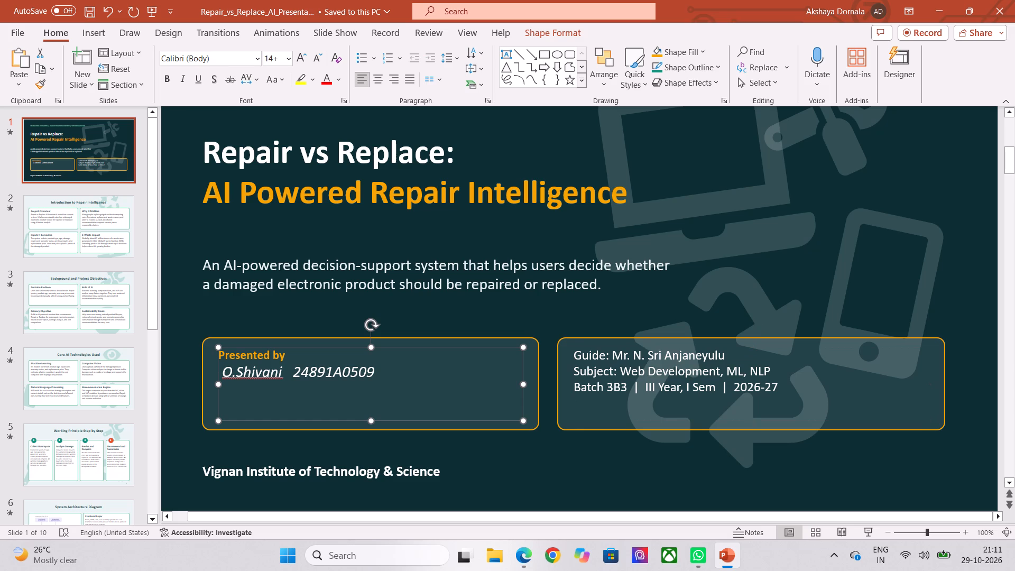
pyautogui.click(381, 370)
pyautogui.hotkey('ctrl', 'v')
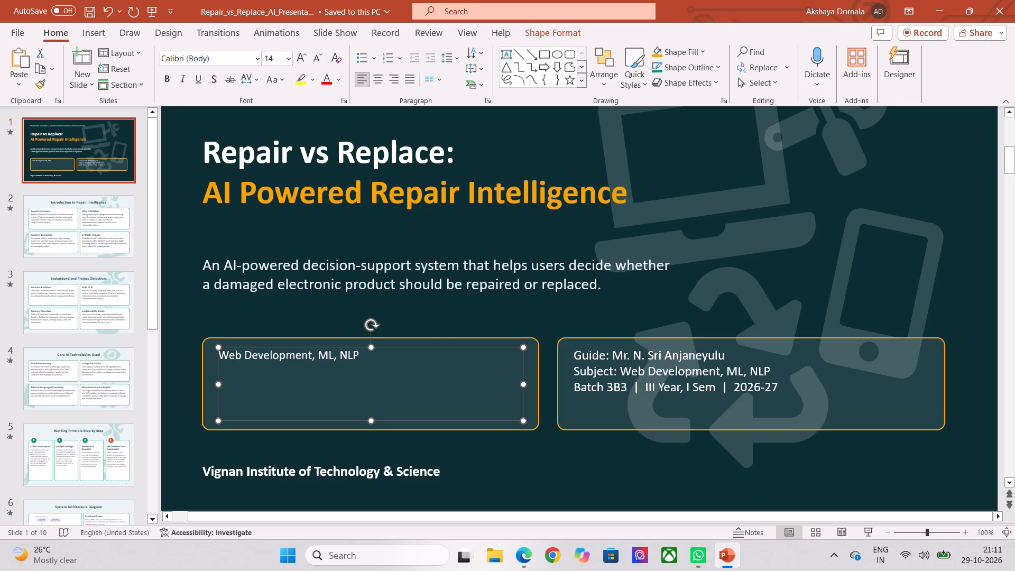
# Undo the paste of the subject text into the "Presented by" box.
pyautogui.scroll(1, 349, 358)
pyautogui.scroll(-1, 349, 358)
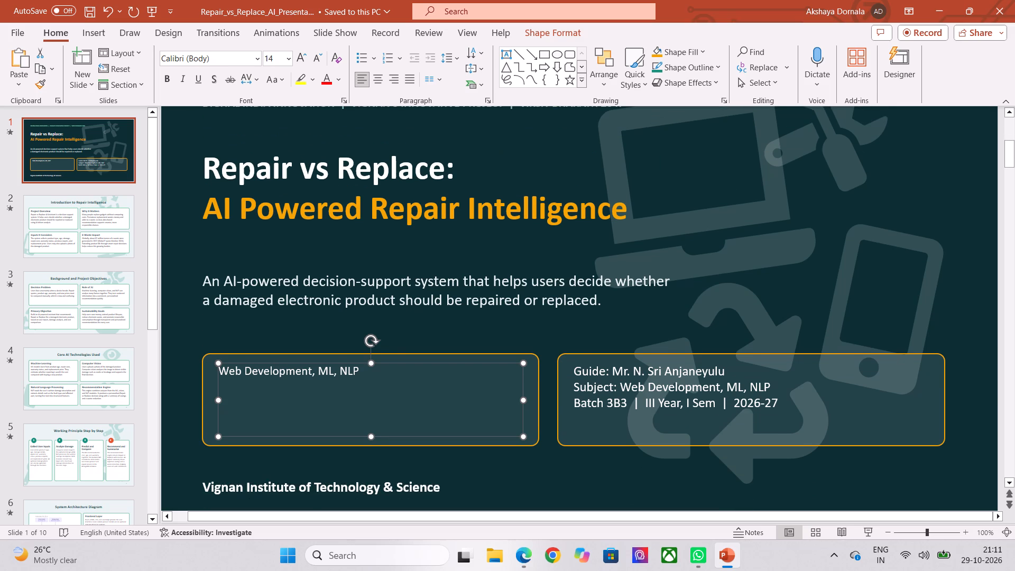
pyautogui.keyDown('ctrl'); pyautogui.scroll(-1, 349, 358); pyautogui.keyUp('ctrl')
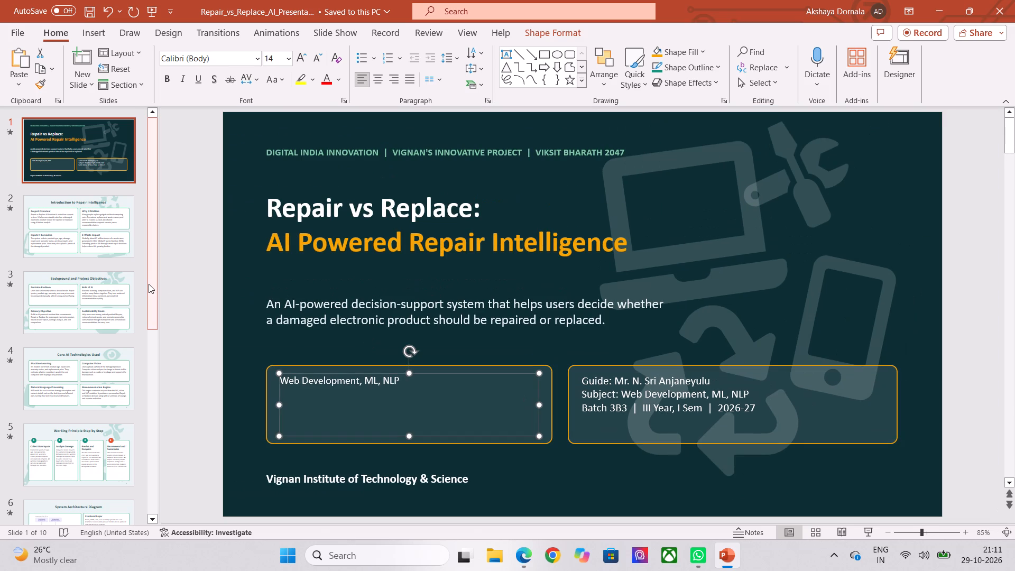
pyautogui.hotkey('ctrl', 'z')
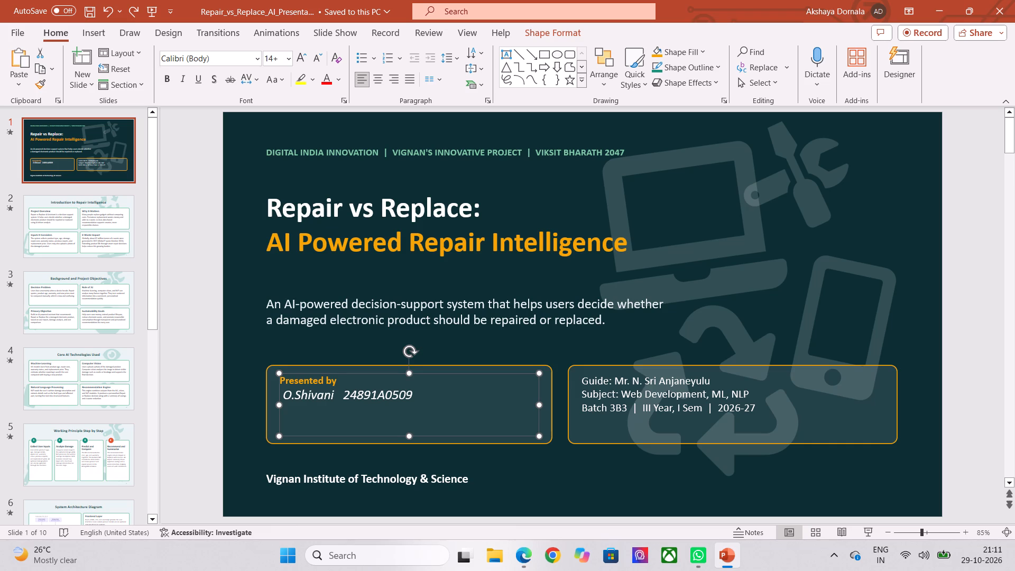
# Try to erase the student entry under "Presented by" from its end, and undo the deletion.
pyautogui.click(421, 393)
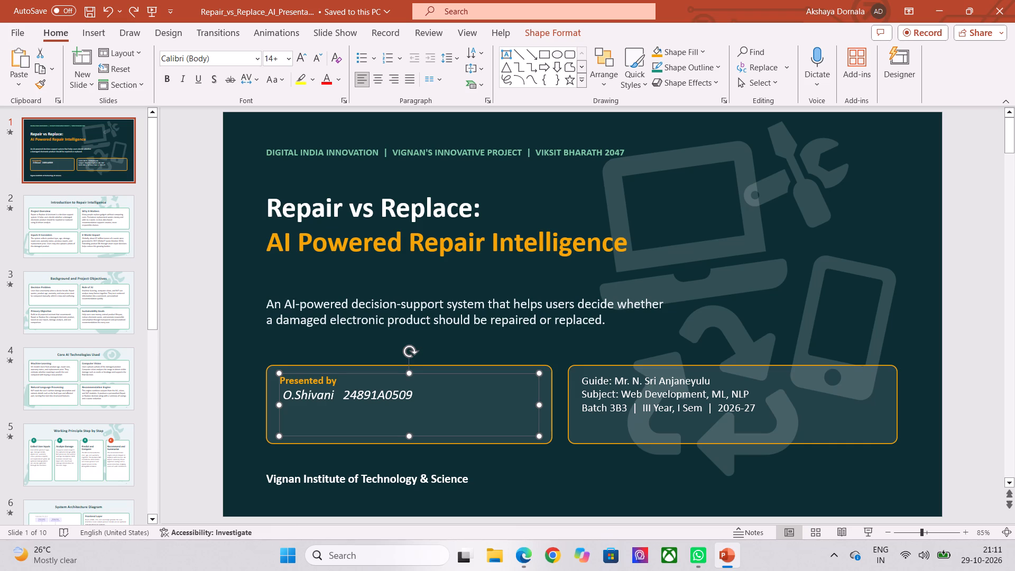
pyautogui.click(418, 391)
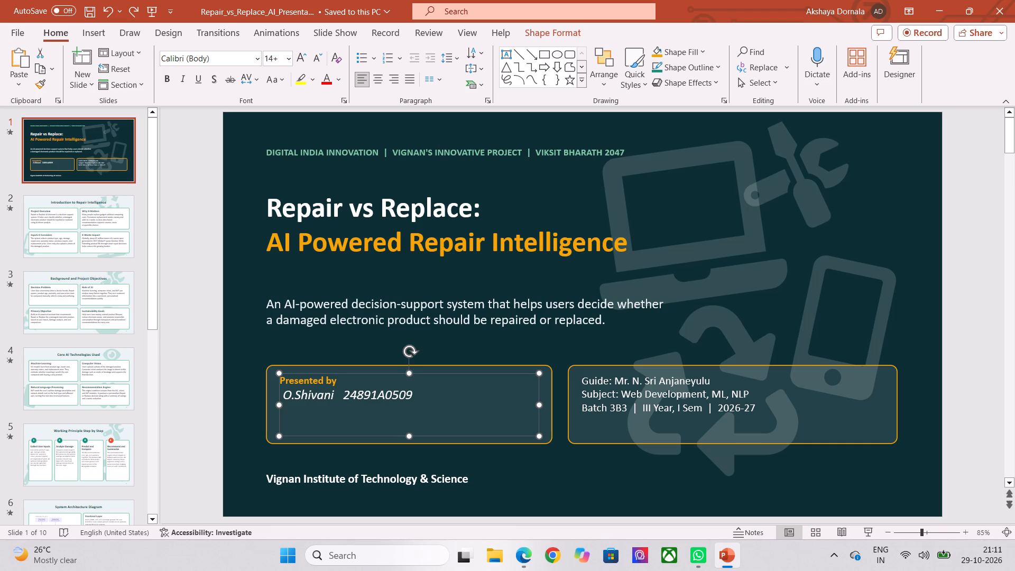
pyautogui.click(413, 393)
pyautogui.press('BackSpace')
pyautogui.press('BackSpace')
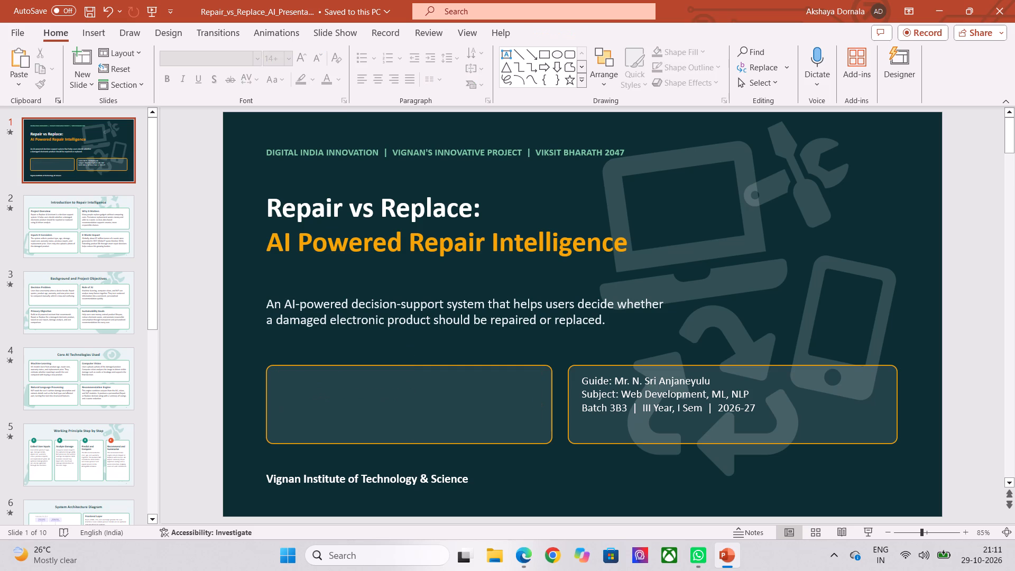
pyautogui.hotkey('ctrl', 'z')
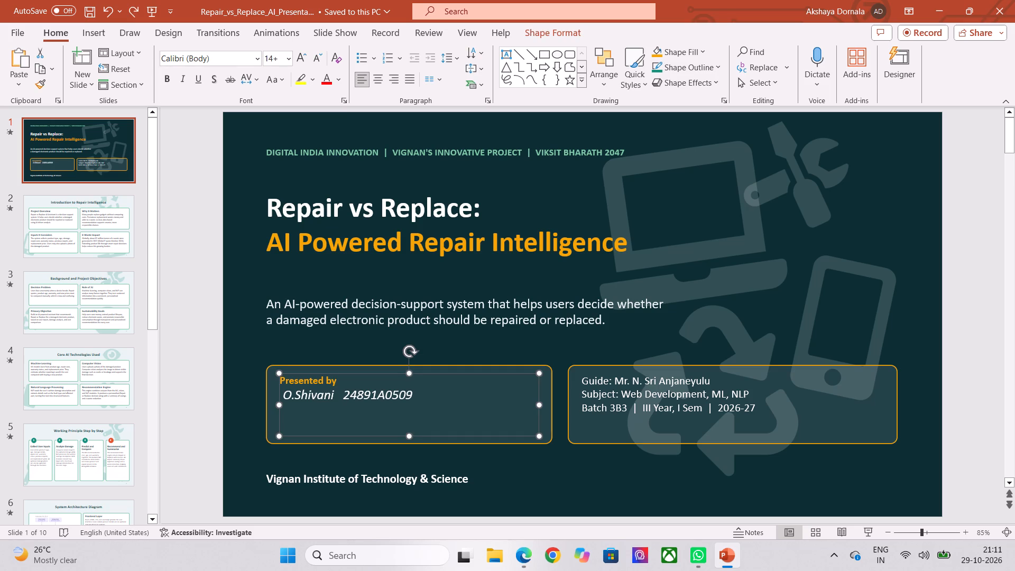
# Erase the student name and roll number from the line under "Presented by", keeping the heading.
pyautogui.click(488, 466)
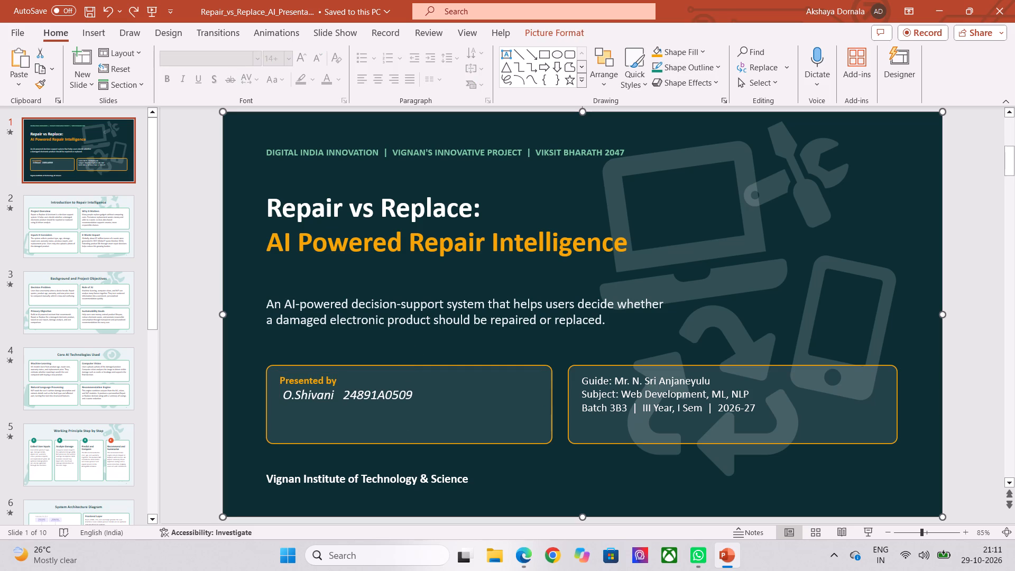
pyautogui.click(419, 400)
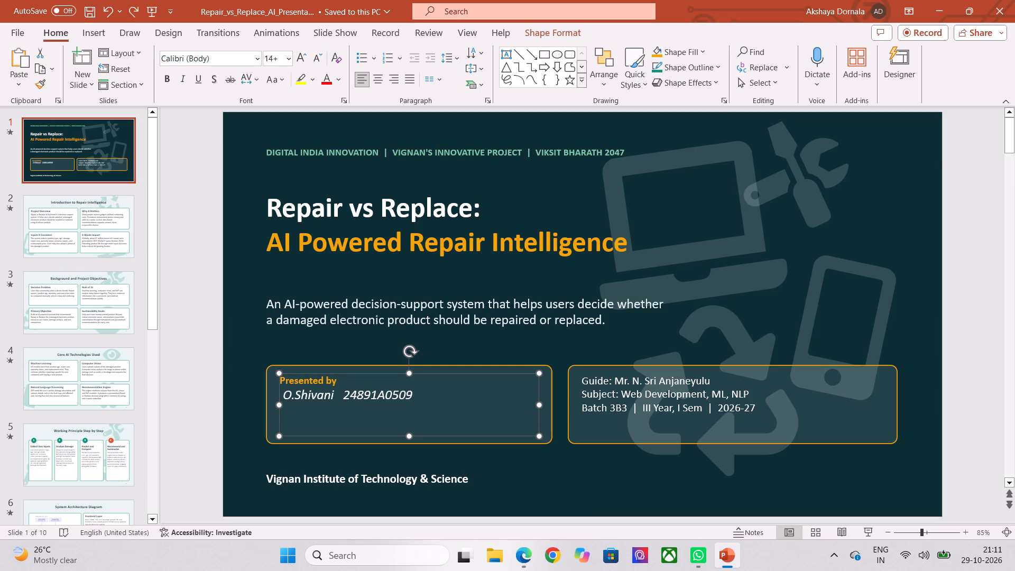
pyautogui.click(413, 391)
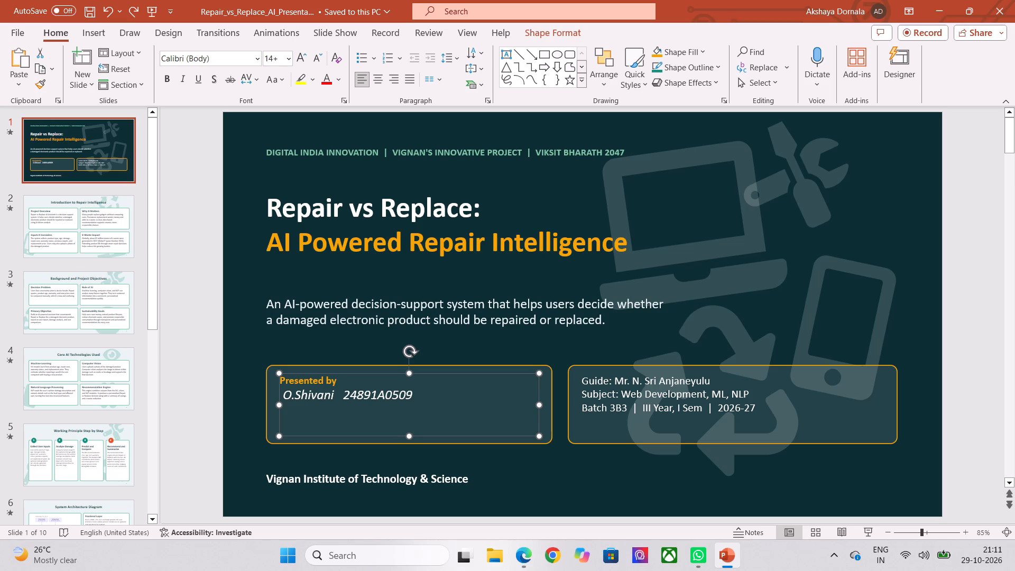
pyautogui.click(411, 393)
pyautogui.press('BackSpace')
pyautogui.press('BackSpace')
pyautogui.press('BackSpace')
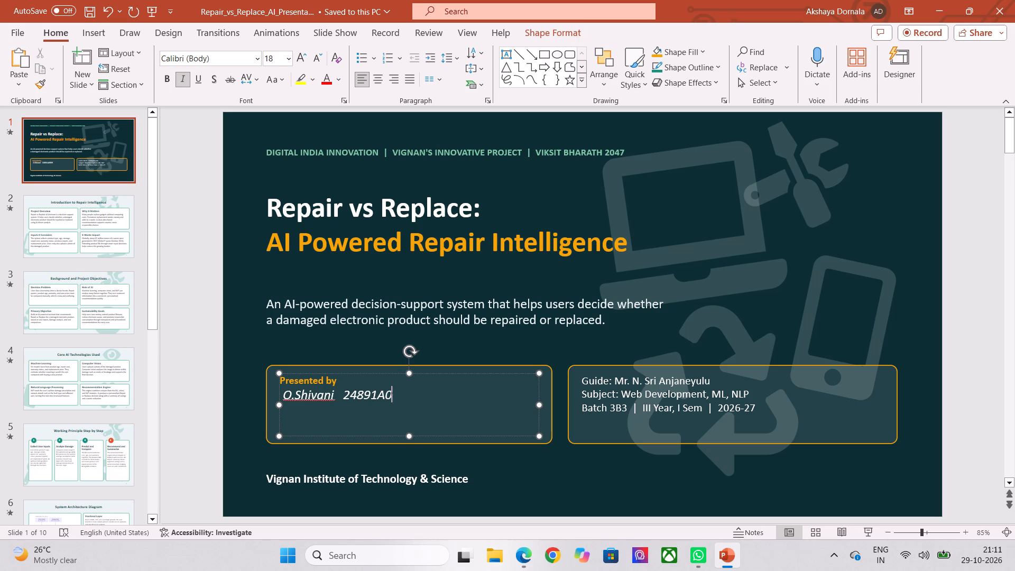
pyautogui.press('BackSpace')
pyautogui.press('BackSpace')
pyautogui.press('BackSpace')
pyautogui.press('BackSpace')
pyautogui.press('BackSpace')
pyautogui.press('BackSpace')
pyautogui.press('BackSpace')
pyautogui.press('BackSpace')
pyautogui.press('BackSpace')
pyautogui.press('BackSpace')
pyautogui.press('BackSpace')
pyautogui.press('BackSpace')
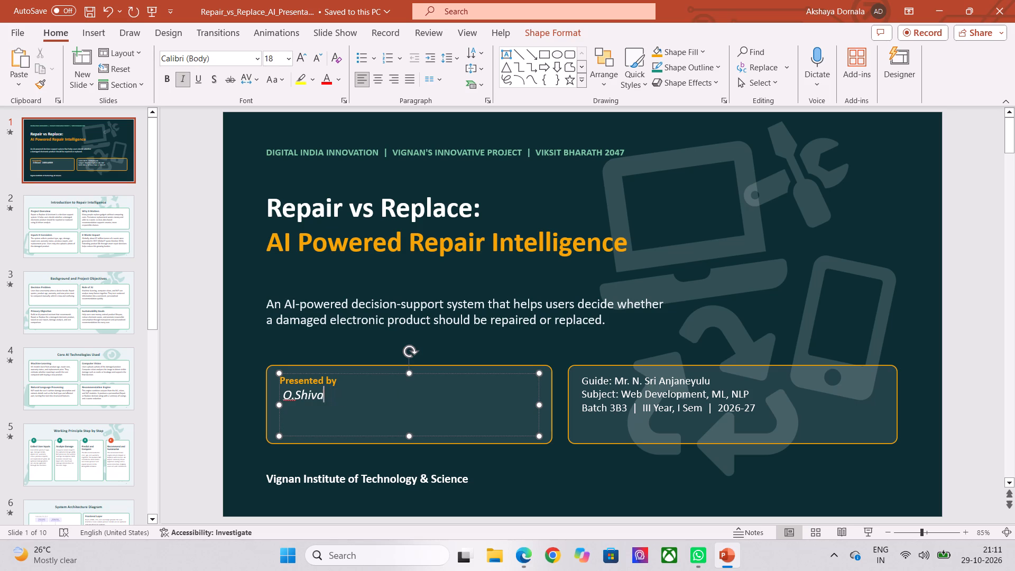
pyautogui.press('BackSpace')
pyautogui.press('BackSpace')
pyautogui.press('BackSpace')
pyautogui.press('BackSpace')
pyautogui.press('BackSpace')
pyautogui.press('BackSpace')
pyautogui.press('BackSpace')
# Copy "Web Development, ML, NLP" from the subject line and paste it on the empty line under "Presented by".
pyautogui.moveTo(622, 392); pyautogui.dragTo(744, 390)
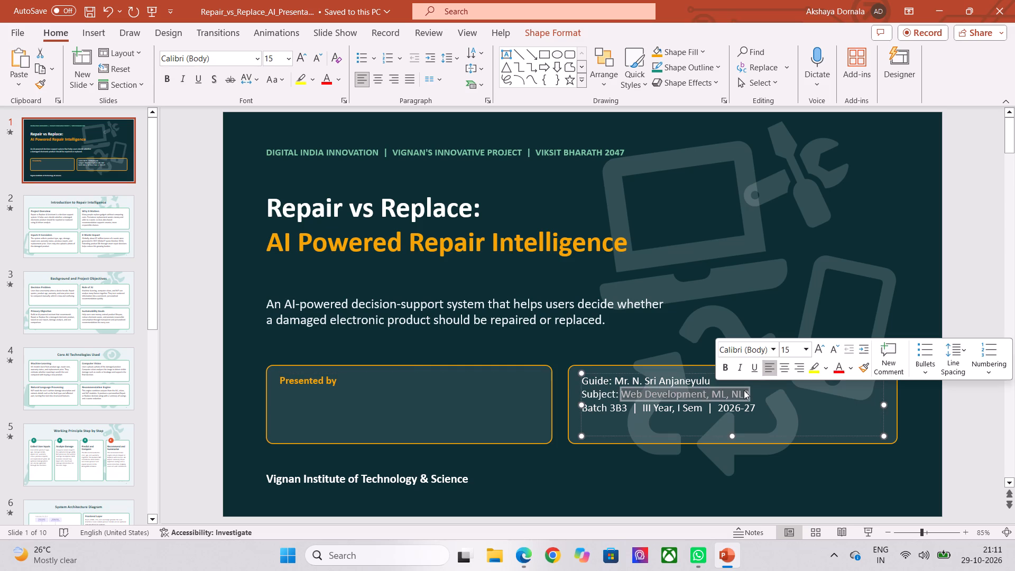
pyautogui.hotkey('ctrl', 'c')
pyautogui.click(744, 390)
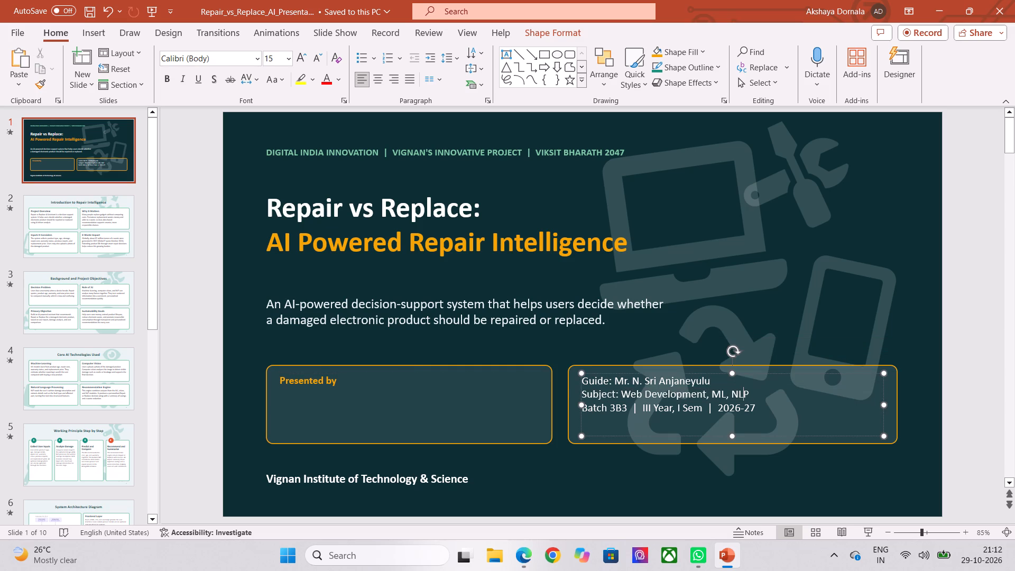
pyautogui.click(310, 394)
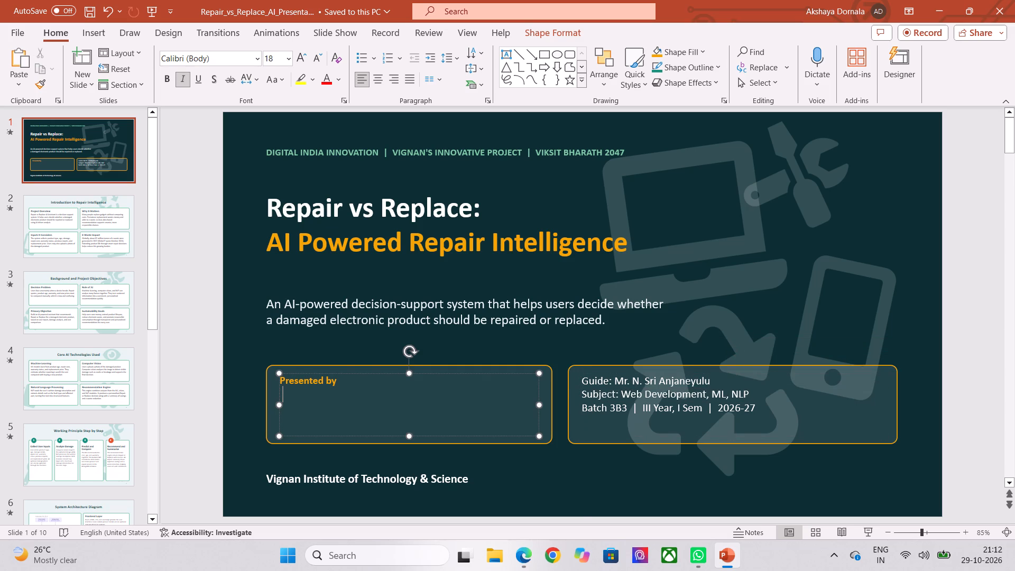
pyautogui.hotkey('ctrl', 'v')
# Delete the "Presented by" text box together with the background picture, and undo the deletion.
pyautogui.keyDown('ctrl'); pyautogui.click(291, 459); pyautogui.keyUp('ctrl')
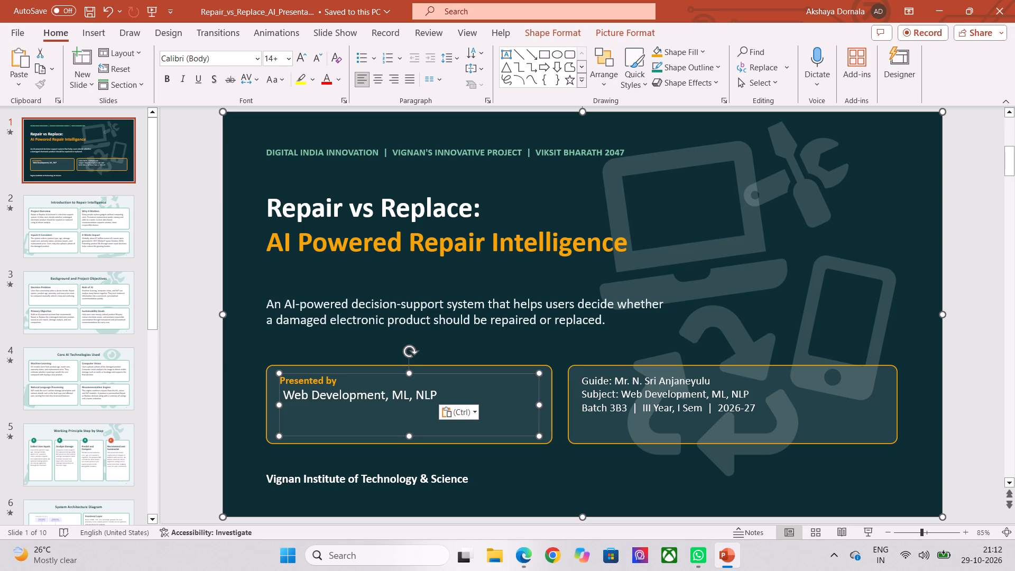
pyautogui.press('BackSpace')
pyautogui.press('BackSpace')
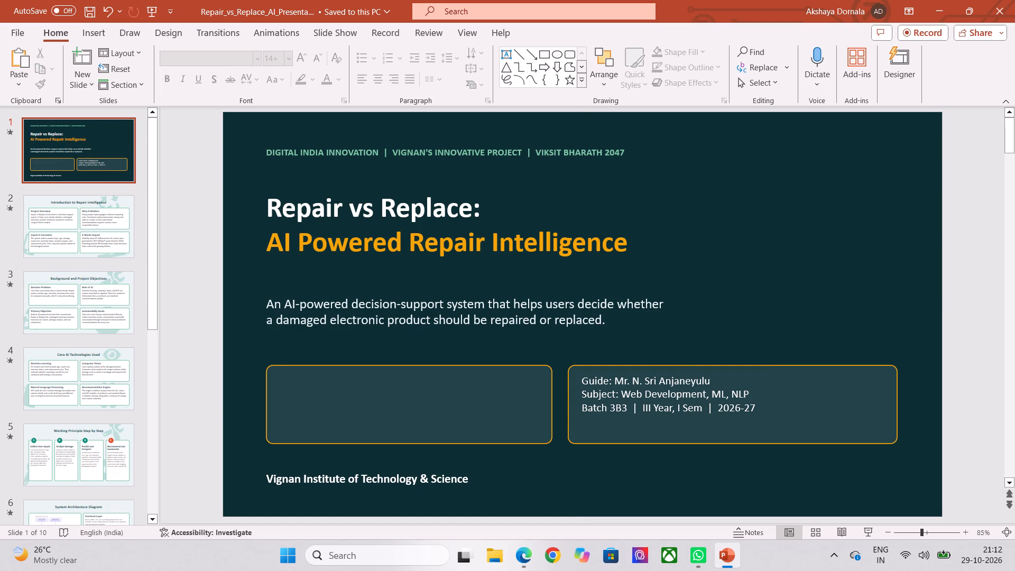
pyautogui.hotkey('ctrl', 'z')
# Erase the pasted "Web Development, ML, NLP" under "Presented by" from its end, keeping only the initial W.
pyautogui.click(436, 393)
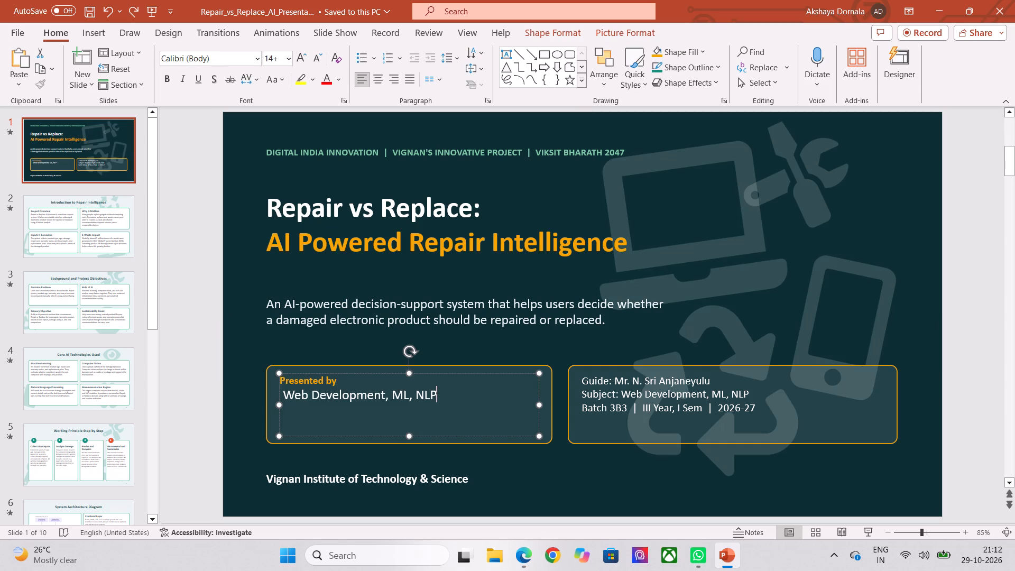
pyautogui.press('BackSpace')
pyautogui.press('BackSpace')
pyautogui.press('BackSpace')
pyautogui.press('BackSpace')
pyautogui.press('BackSpace')
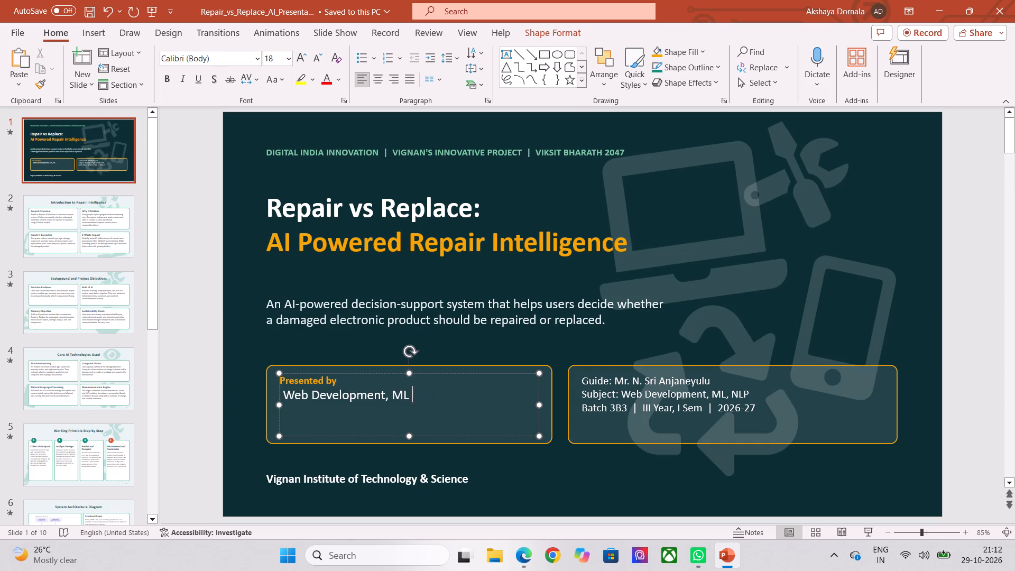
pyautogui.press('BackSpace')
pyautogui.press('BackSpace')
pyautogui.press('BackSpace')
pyautogui.press('BackSpace')
pyautogui.press('BackSpace')
pyautogui.press('BackSpace')
pyautogui.press('BackSpace')
pyautogui.press('BackSpace')
pyautogui.press('BackSpace')
pyautogui.press('BackSpace')
pyautogui.press('BackSpace')
pyautogui.press('BackSpace')
pyautogui.press('BackSpace')
pyautogui.press('BackSpace')
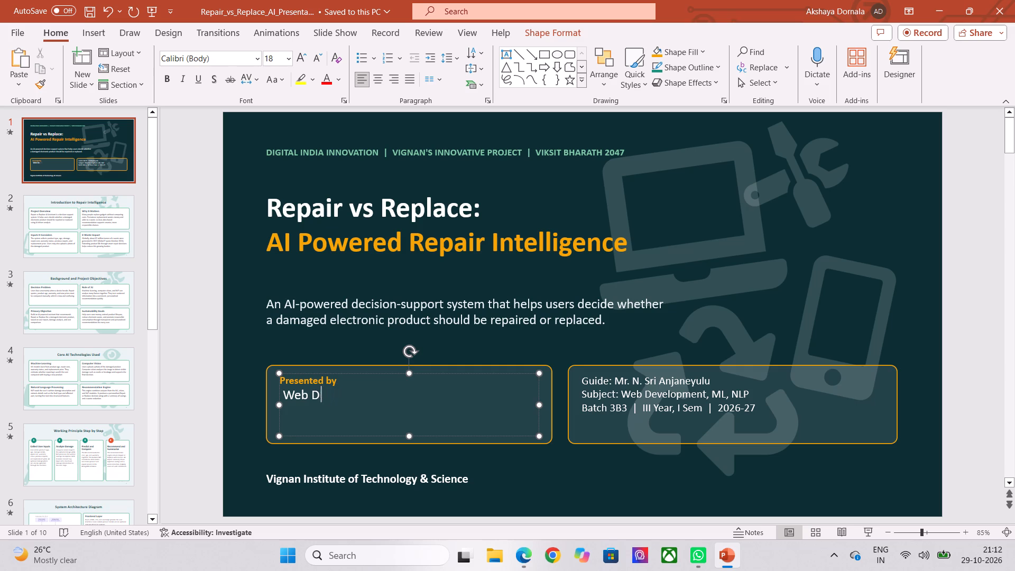
pyautogui.press('BackSpace')
pyautogui.press('BackSpace')
pyautogui.press('BackSpace')
pyautogui.press('BackSpace')
# Complete the first student's name after the W under "Presented by", followed by two spaces.
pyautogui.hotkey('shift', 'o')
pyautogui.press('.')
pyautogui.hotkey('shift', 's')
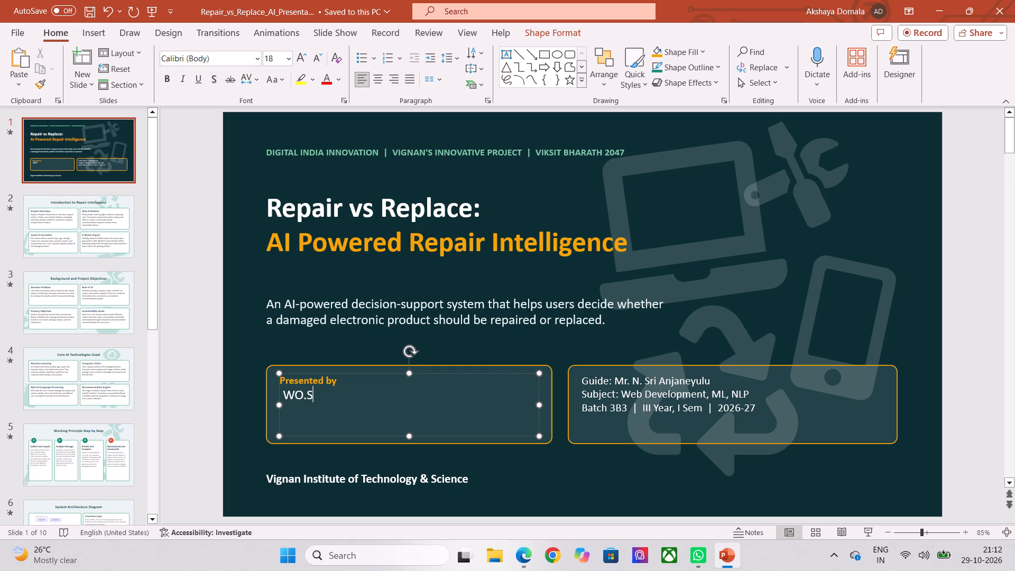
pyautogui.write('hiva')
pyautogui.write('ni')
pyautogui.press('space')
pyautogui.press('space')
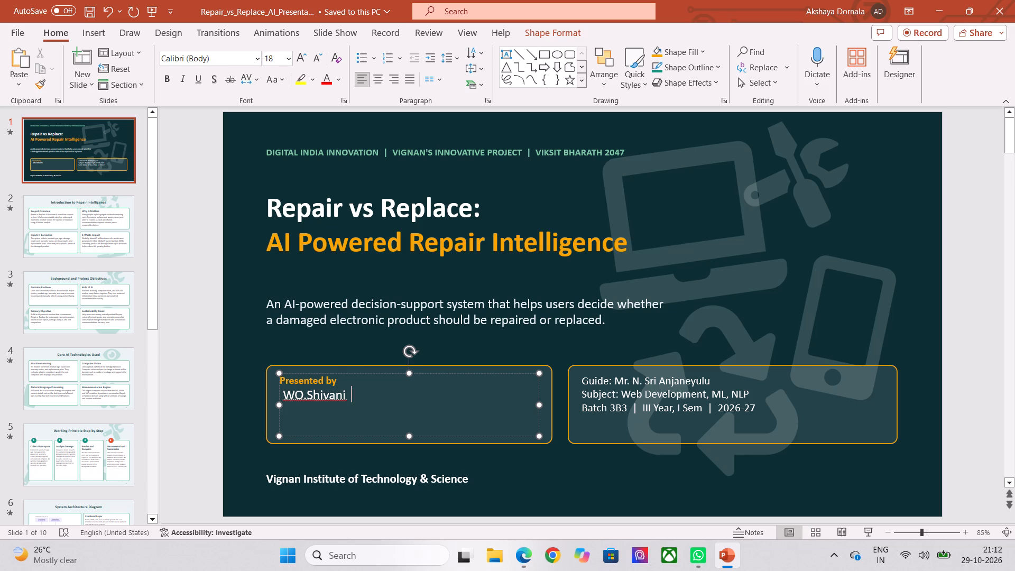
# Enter the first student's roll number after the name, replacing the mistyped letter o with a zero.
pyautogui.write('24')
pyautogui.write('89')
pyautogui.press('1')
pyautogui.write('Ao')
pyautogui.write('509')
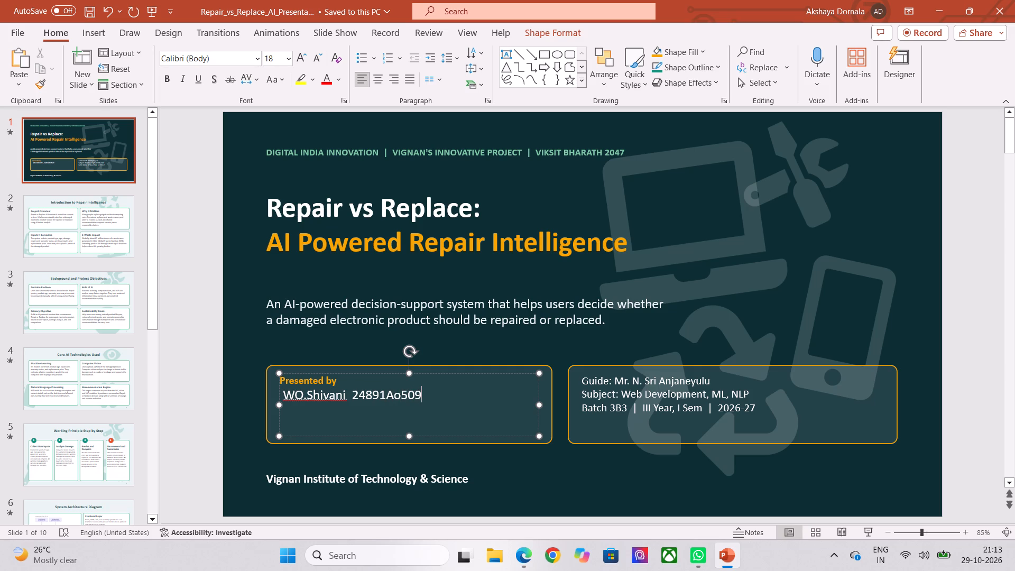
pyautogui.click(400, 396)
pyautogui.press('BackSpace')
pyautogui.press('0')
# Add a new line with two leading spaces below the first student's entry in the "Presented by" box.
pyautogui.click(427, 394)
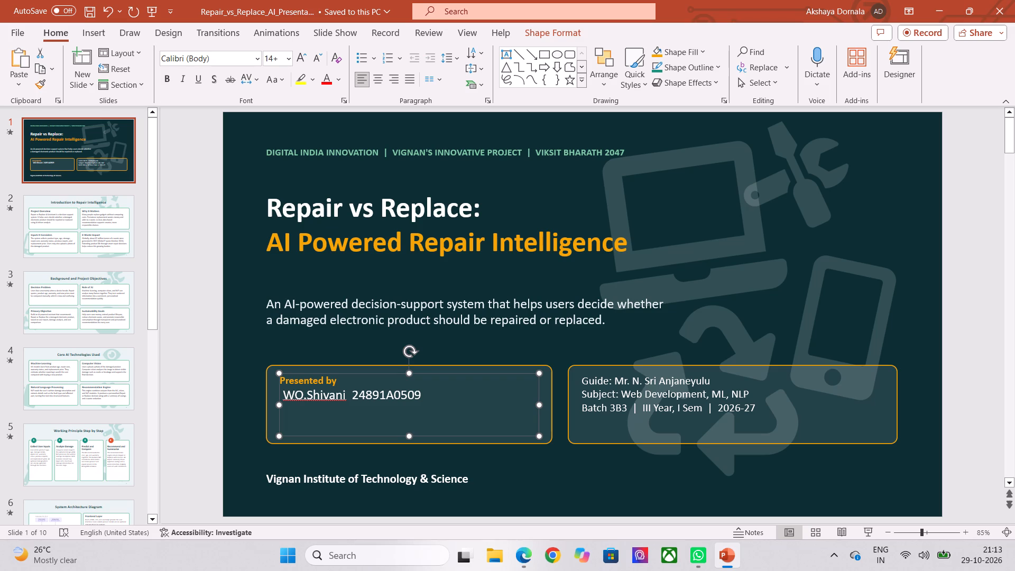
pyautogui.press('Right')
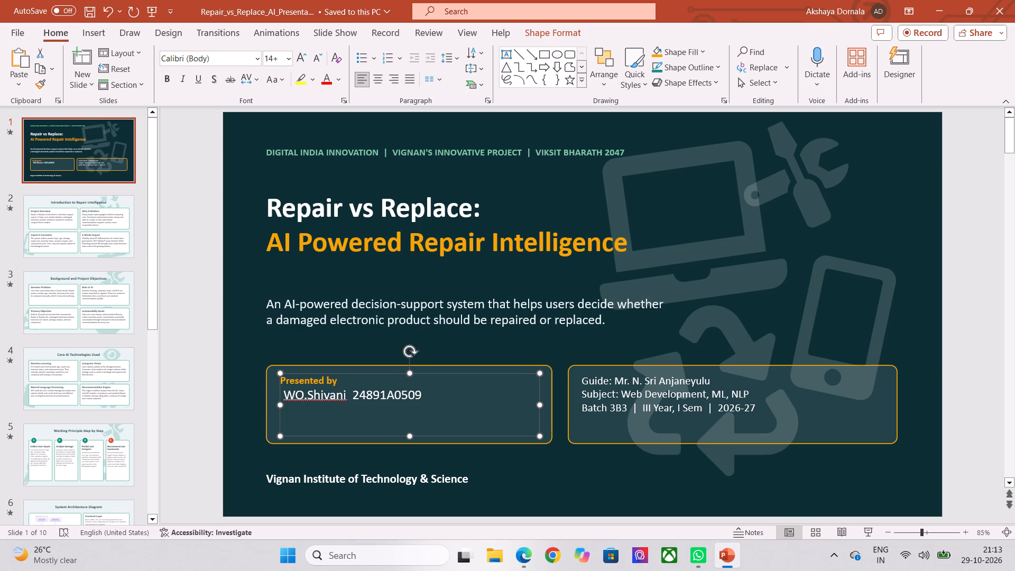
pyautogui.click(494, 484)
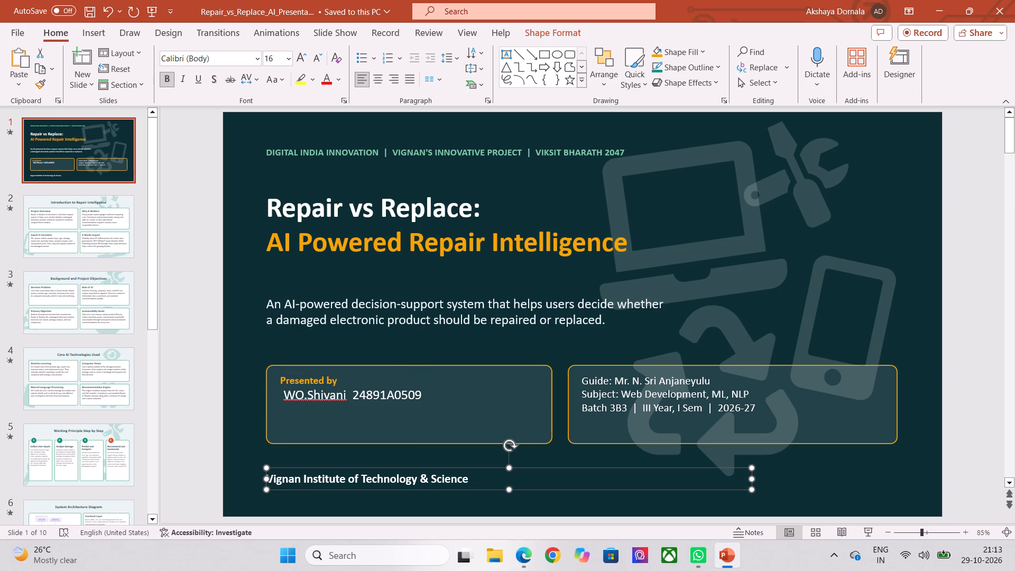
pyautogui.click(426, 389)
pyautogui.click(423, 398)
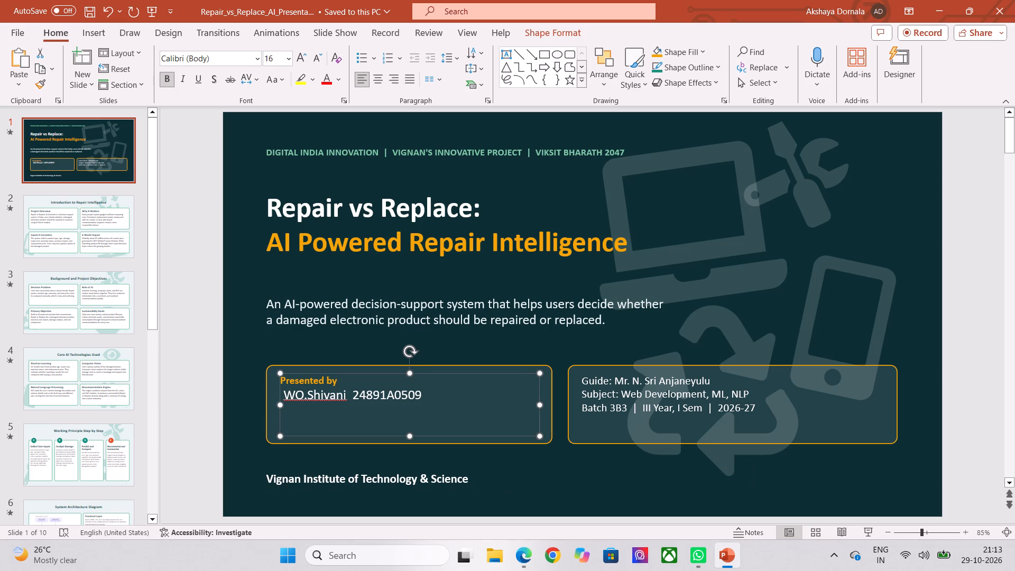
pyautogui.click(425, 396)
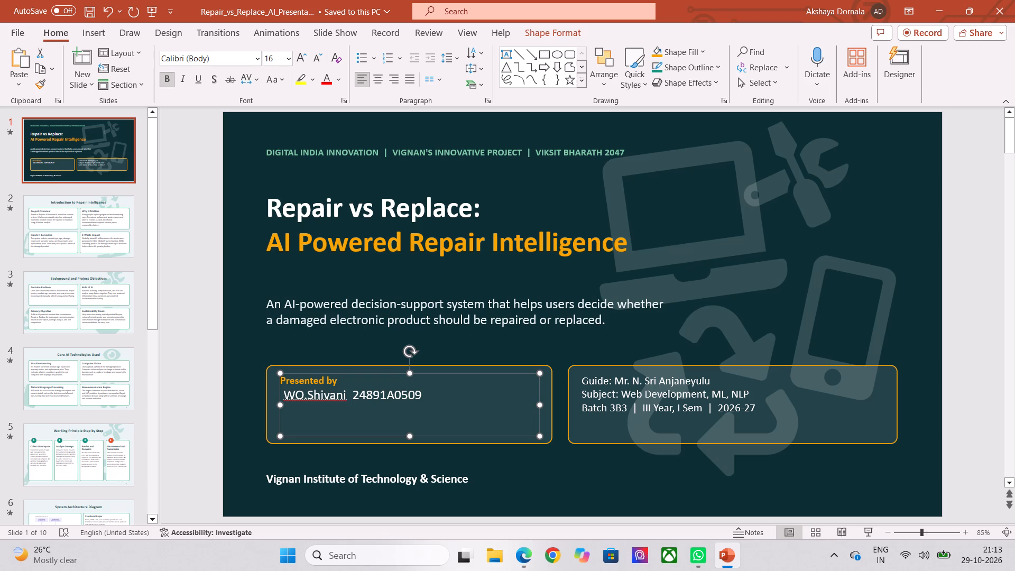
pyautogui.doubleClick(422, 392)
pyautogui.press('Return')
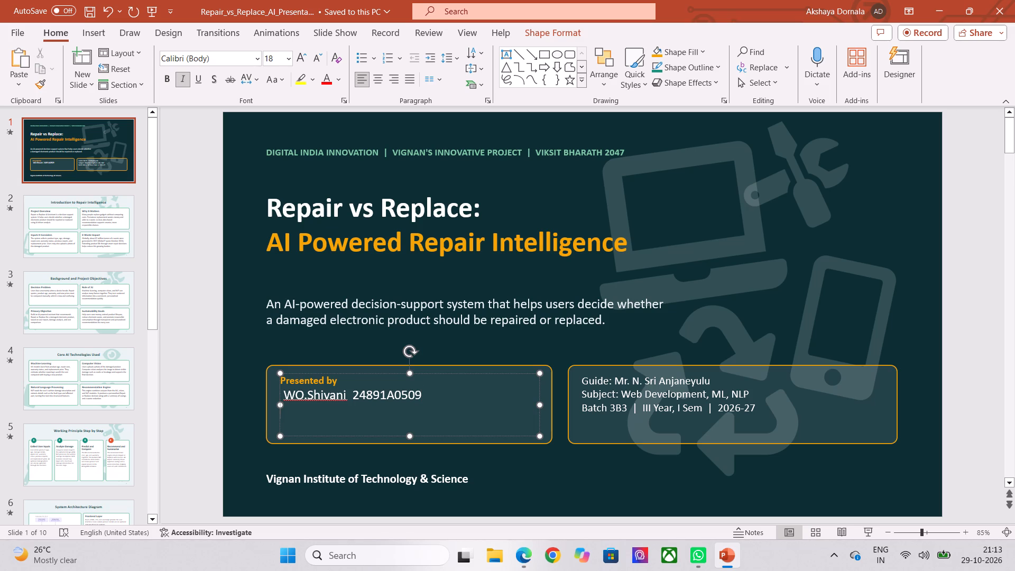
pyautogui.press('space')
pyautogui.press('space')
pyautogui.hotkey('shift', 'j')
pyautogui.press('BackSpace')
# Copy "Development" from the subject line onto the new line under the first student, and erase all but its D.
pyautogui.moveTo(645, 396); pyautogui.dragTo(706, 396)
pyautogui.hotkey('ctrl', 'c')
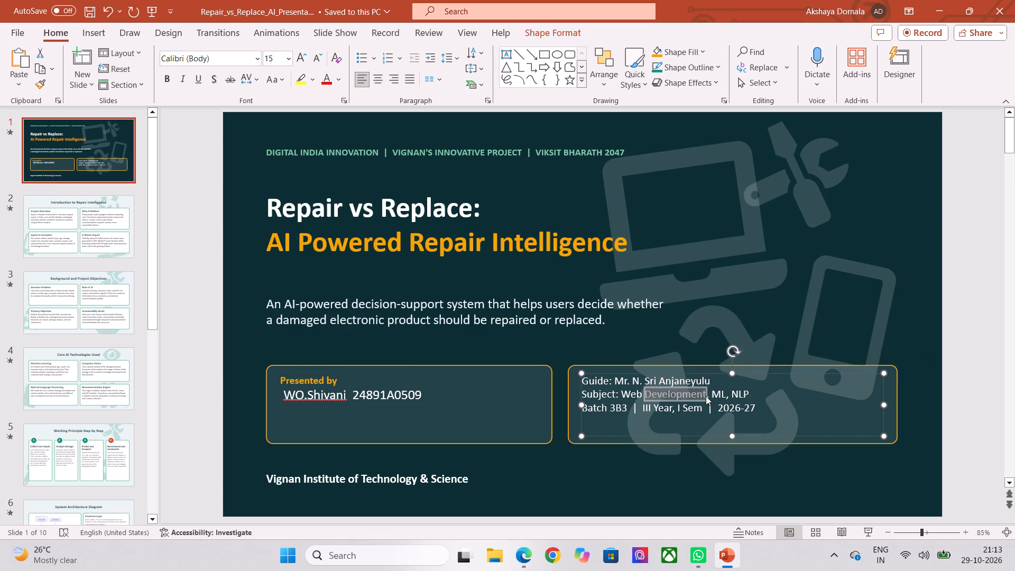
pyautogui.click(313, 415)
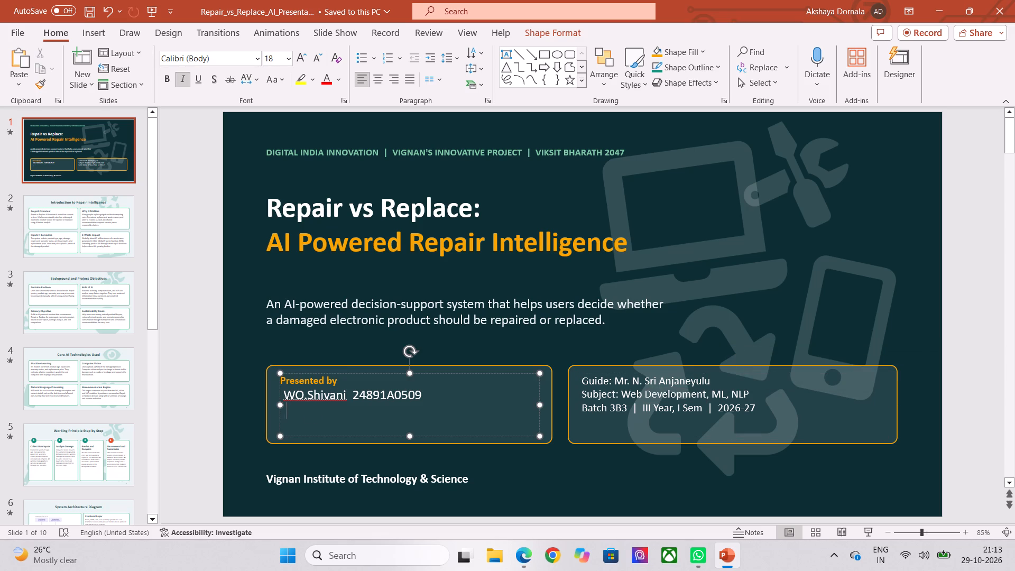
pyautogui.hotkey('ctrl', 'v')
pyautogui.press('BackSpace')
pyautogui.press('BackSpace')
pyautogui.press('BackSpace')
pyautogui.press('BackSpace')
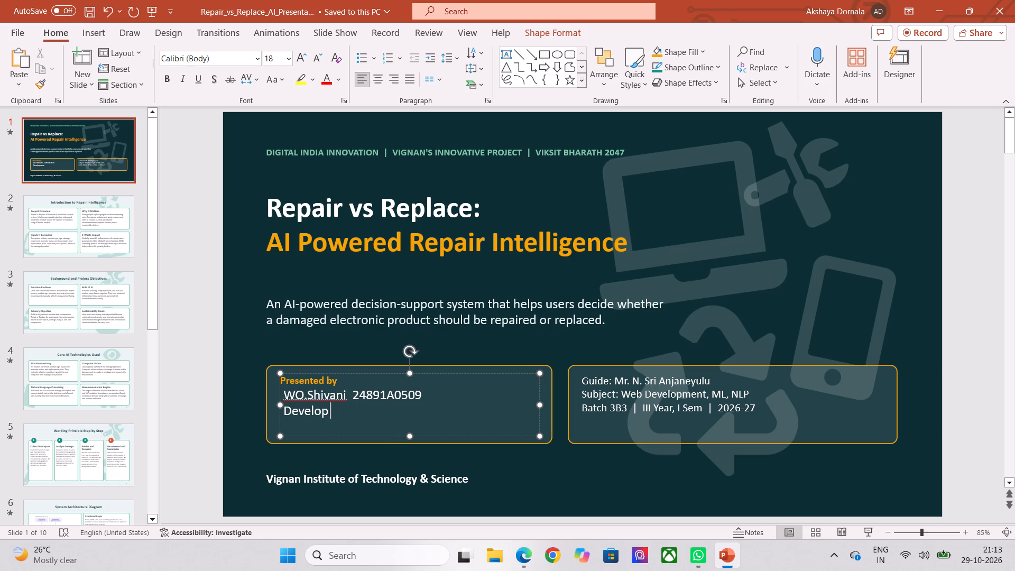
pyautogui.press('BackSpace')
pyautogui.press('BackSpace')
pyautogui.press('BackSpace')
pyautogui.press('BackSpace')
pyautogui.press('BackSpace')
pyautogui.press('BackSpace')
# Complete the second student's name after the D, followed by five spaces.
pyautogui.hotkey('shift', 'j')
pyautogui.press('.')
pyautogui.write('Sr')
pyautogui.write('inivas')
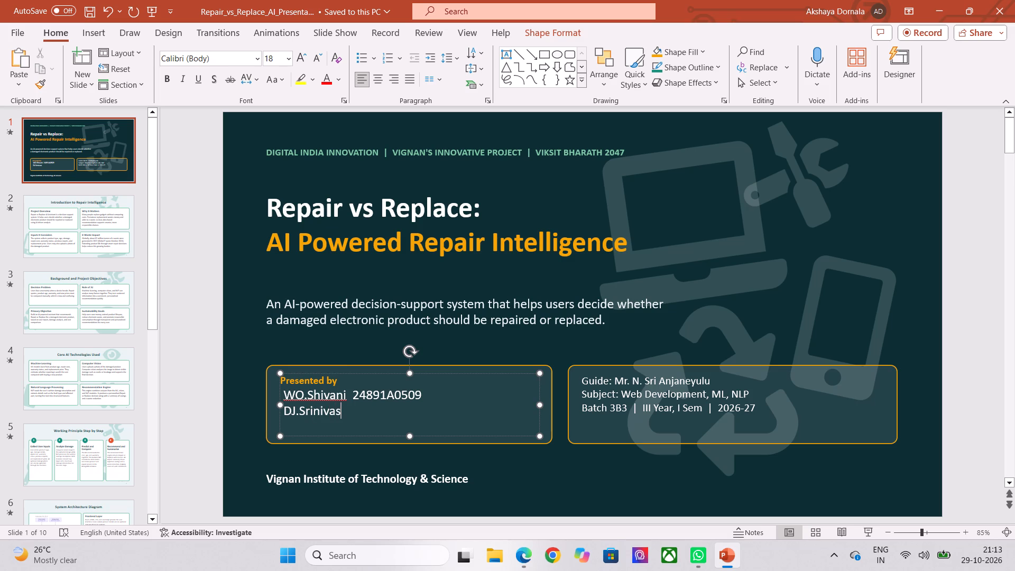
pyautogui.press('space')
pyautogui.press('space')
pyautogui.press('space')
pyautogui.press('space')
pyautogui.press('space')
# Reduce the gap after the second student's name to four spaces and enter that student's roll number.
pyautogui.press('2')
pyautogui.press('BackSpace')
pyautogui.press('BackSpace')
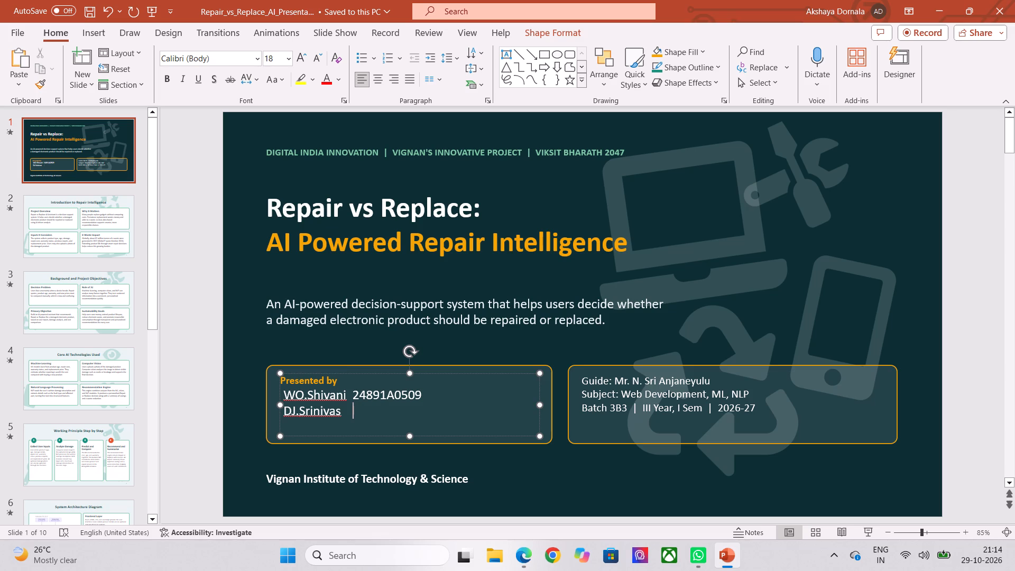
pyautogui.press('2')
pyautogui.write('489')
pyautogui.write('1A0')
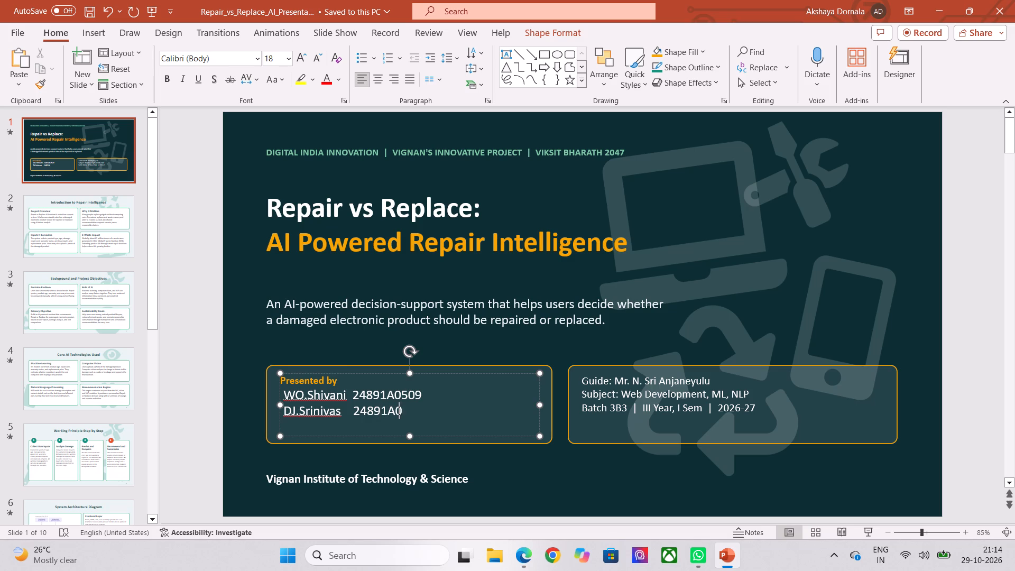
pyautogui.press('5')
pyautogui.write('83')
# Start a third student line with two leading spaces, paste "Development" there, and erase all but its D.
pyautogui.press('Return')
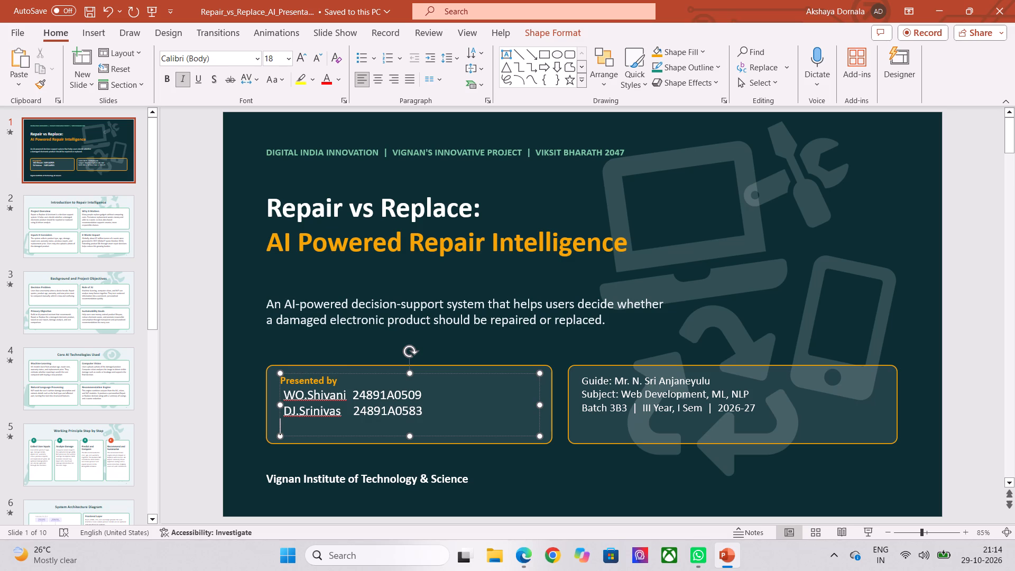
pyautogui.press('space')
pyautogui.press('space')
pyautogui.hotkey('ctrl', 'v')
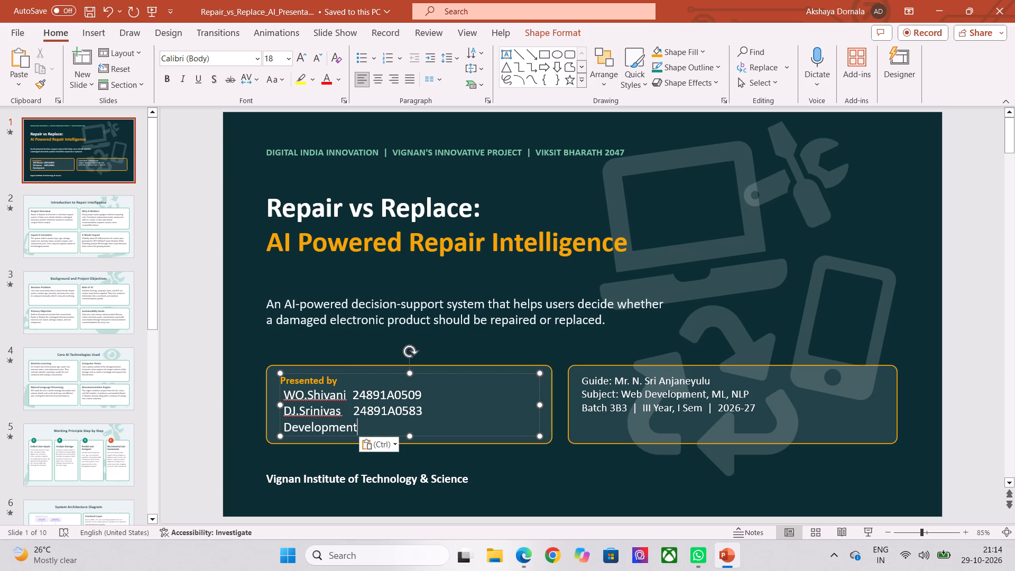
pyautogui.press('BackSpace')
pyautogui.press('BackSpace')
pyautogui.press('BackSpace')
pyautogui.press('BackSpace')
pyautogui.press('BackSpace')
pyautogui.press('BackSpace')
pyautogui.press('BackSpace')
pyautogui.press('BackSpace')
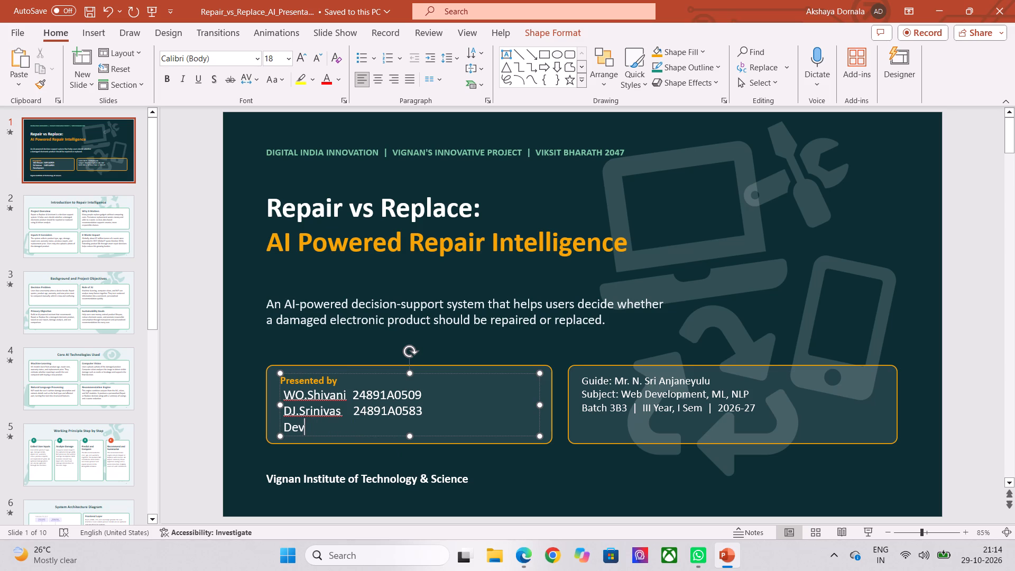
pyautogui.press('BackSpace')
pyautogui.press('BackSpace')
# Add one more space before the D and complete the third student's name after it, followed by four spaces.
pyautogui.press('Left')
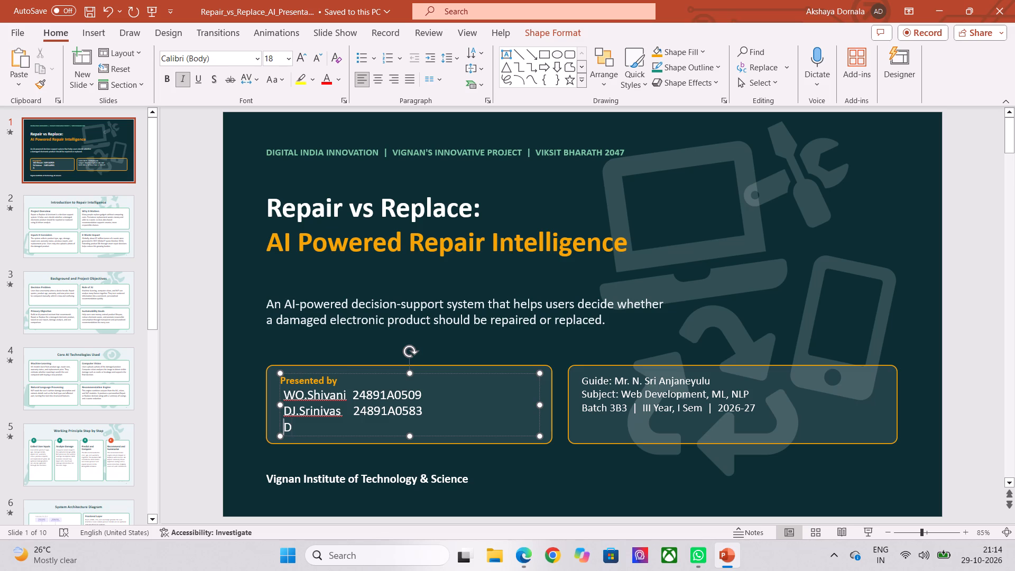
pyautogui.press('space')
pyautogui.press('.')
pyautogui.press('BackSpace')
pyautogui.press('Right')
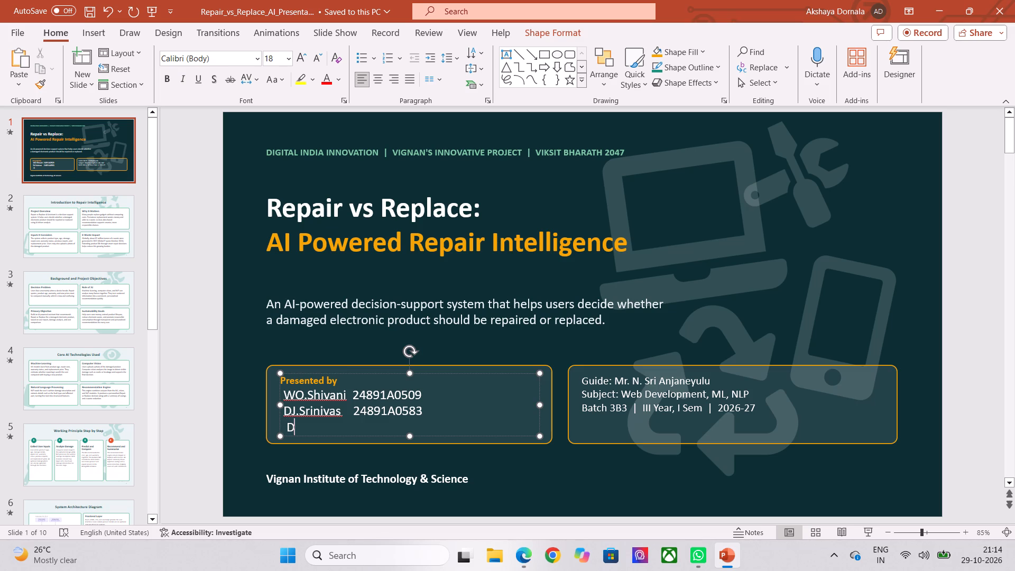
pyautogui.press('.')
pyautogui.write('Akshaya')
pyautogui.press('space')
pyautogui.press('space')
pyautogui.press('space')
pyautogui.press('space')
# Enter the third student's roll number after the name.
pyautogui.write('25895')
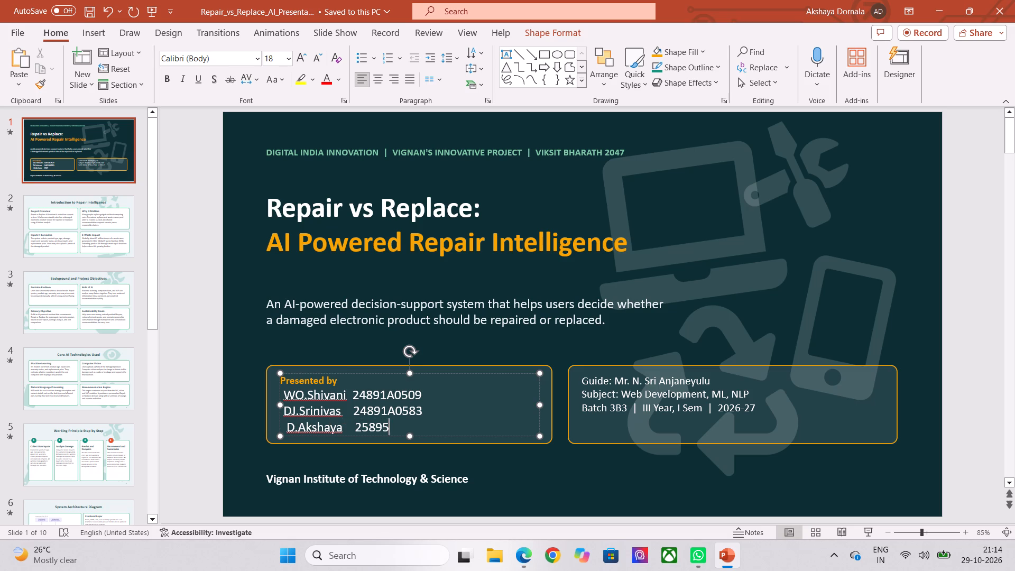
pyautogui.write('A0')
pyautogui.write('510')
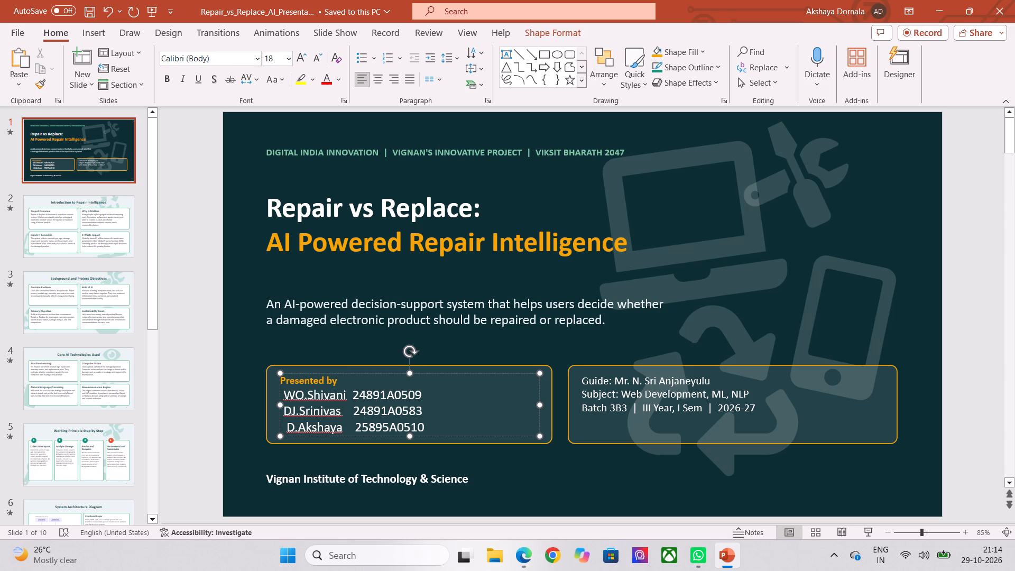
# Clean up the line starts by deleting the stray D from the second name, the stray W from the first, and the third line's extra space.
pyautogui.click(291, 407)
pyautogui.press('BackSpace')
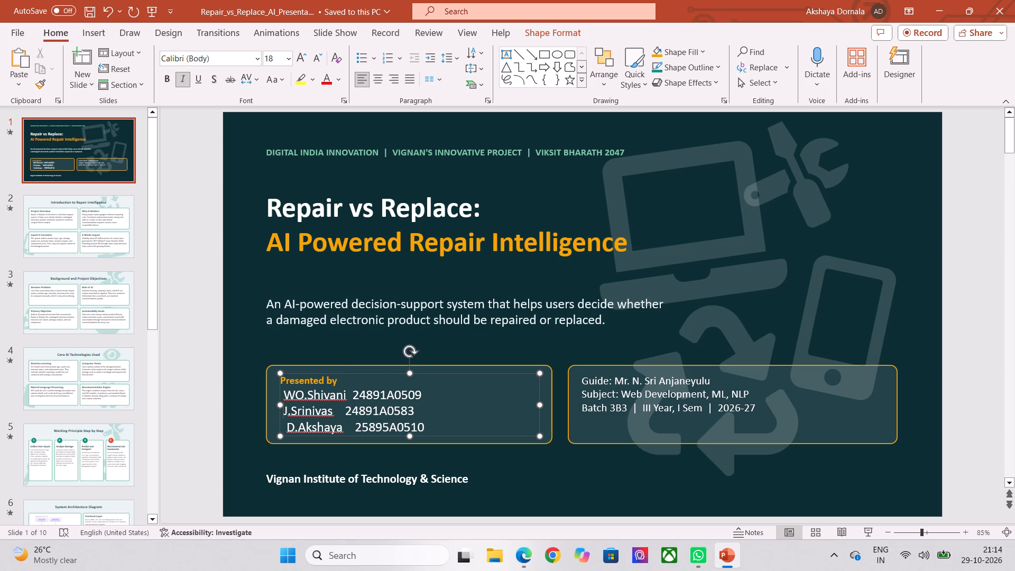
pyautogui.click(293, 394)
pyautogui.press('BackSpace')
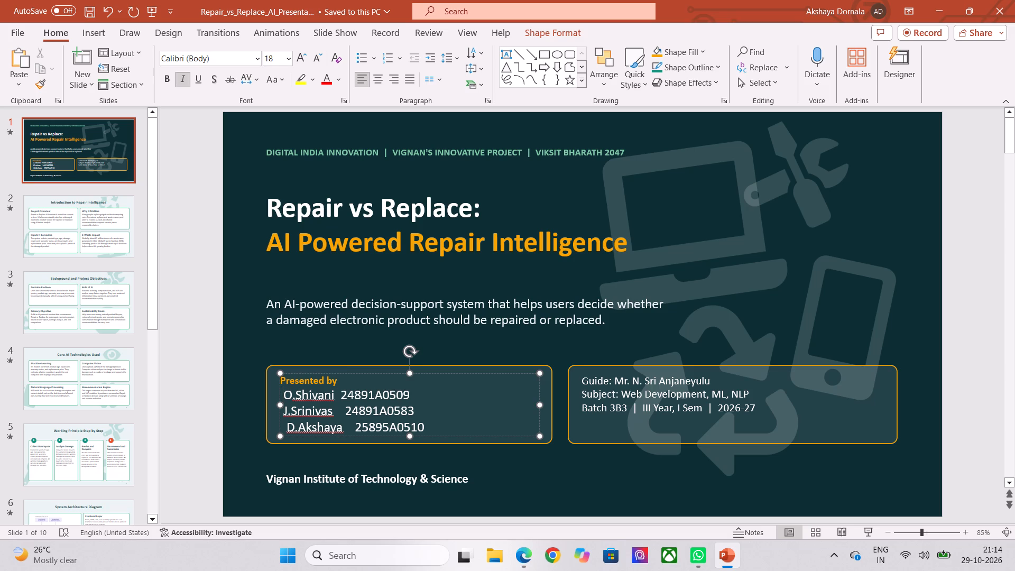
pyautogui.click(286, 429)
pyautogui.press('BackSpace')
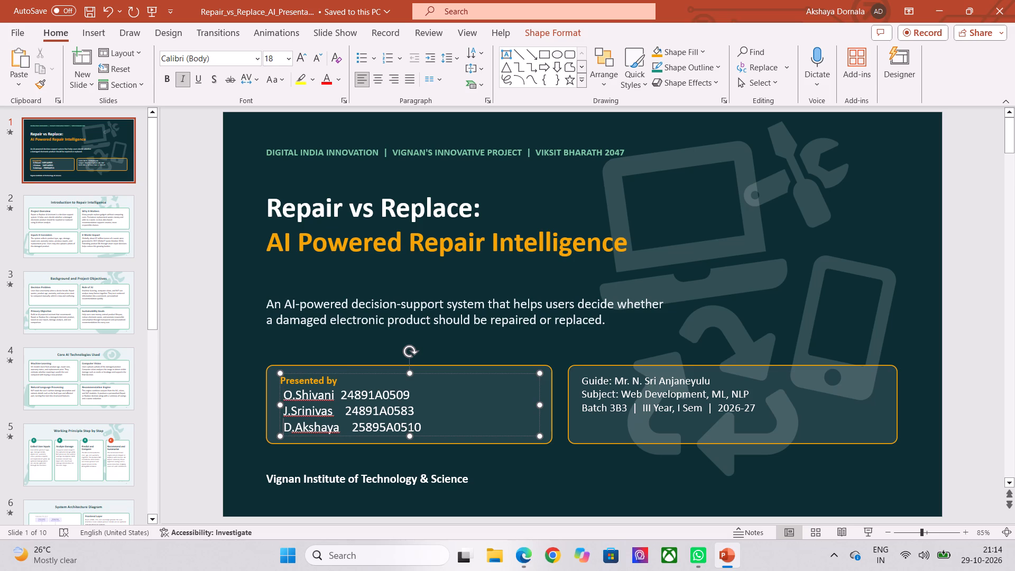
# Review the remaining slides through Conclusion and References, and return to the title slide.
pyautogui.click(729, 313)
pyautogui.scroll(-4, 729, 313)
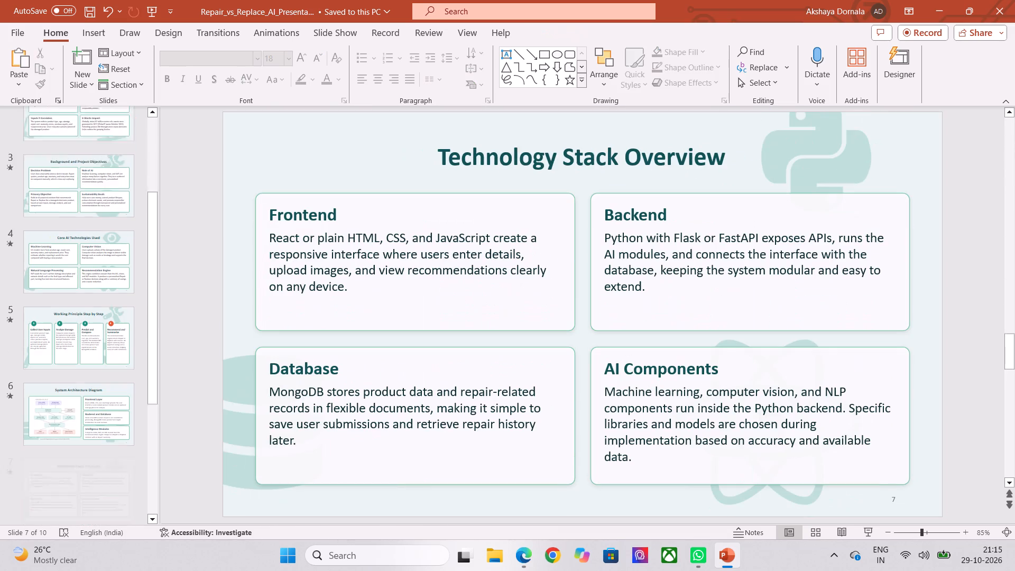
pyautogui.scroll(-15, 729, 313)
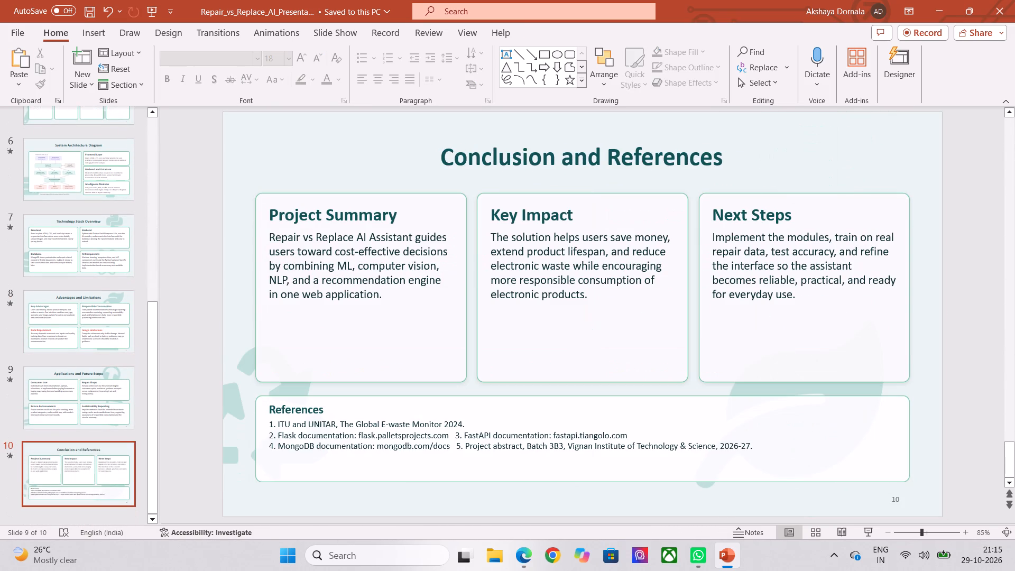
pyautogui.scroll(-1, 489, 366)
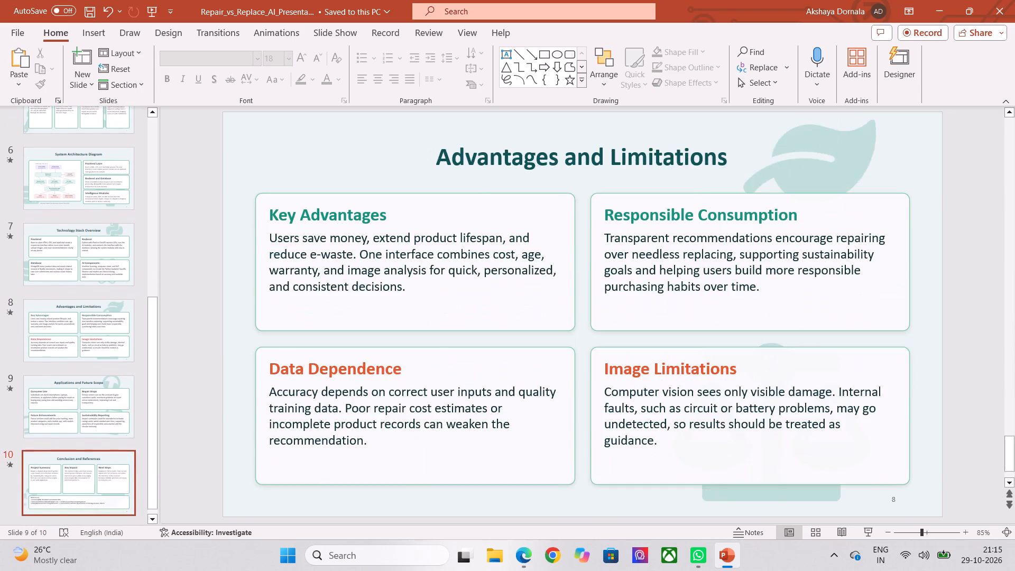
pyautogui.scroll(-6, 489, 366)
pyautogui.scroll(5, 66, 322)
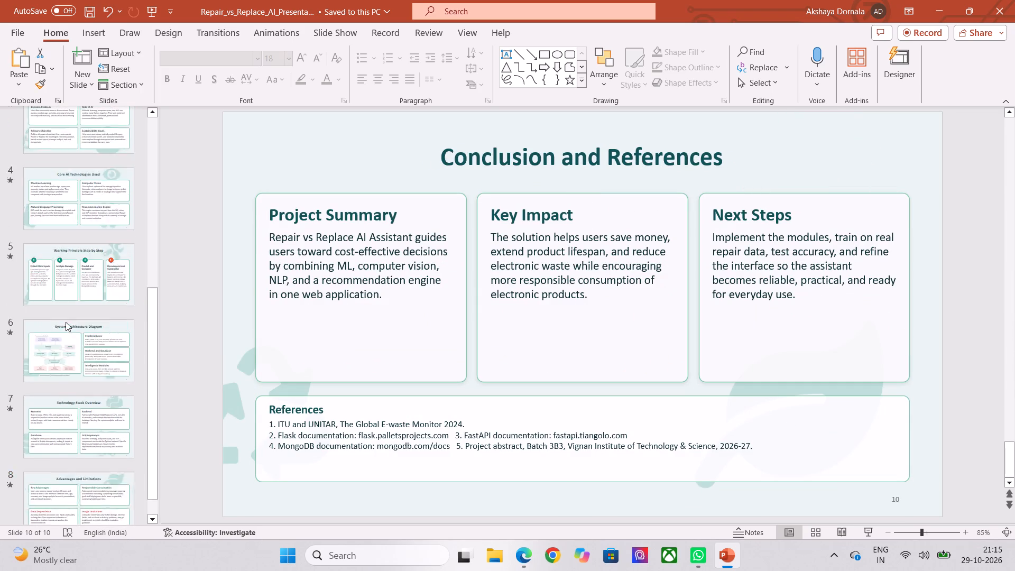
pyautogui.scroll(13, 66, 322)
pyautogui.click(69, 147)
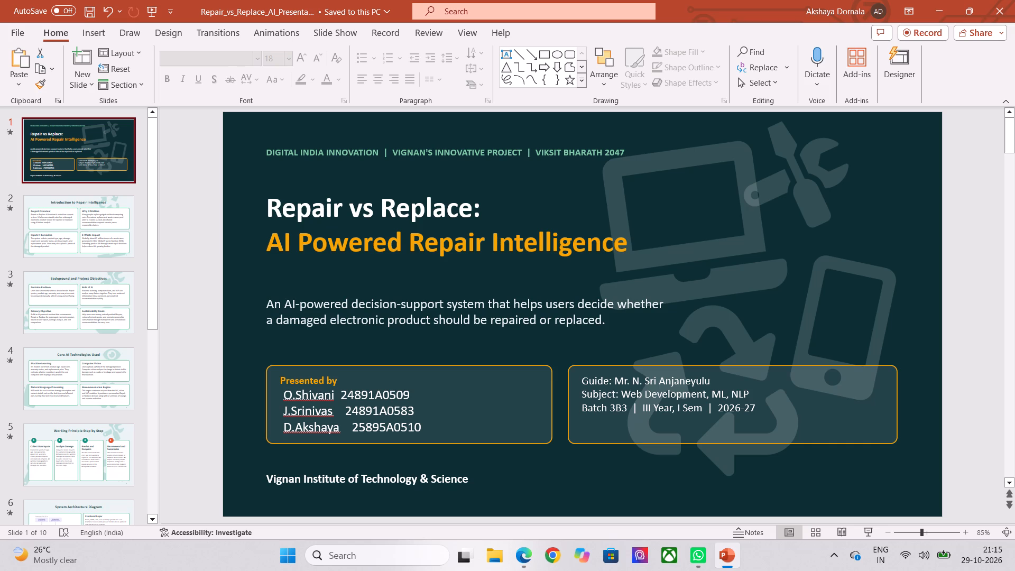
# Close the presentation and try to edit the file name in the save prompt.
pyautogui.click(1008, 12)
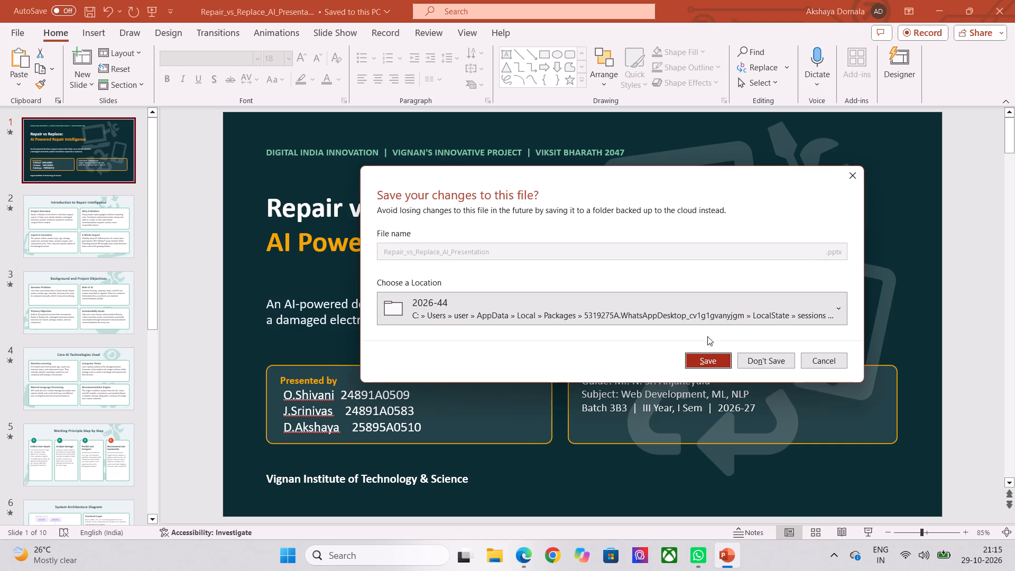
pyautogui.click(627, 251)
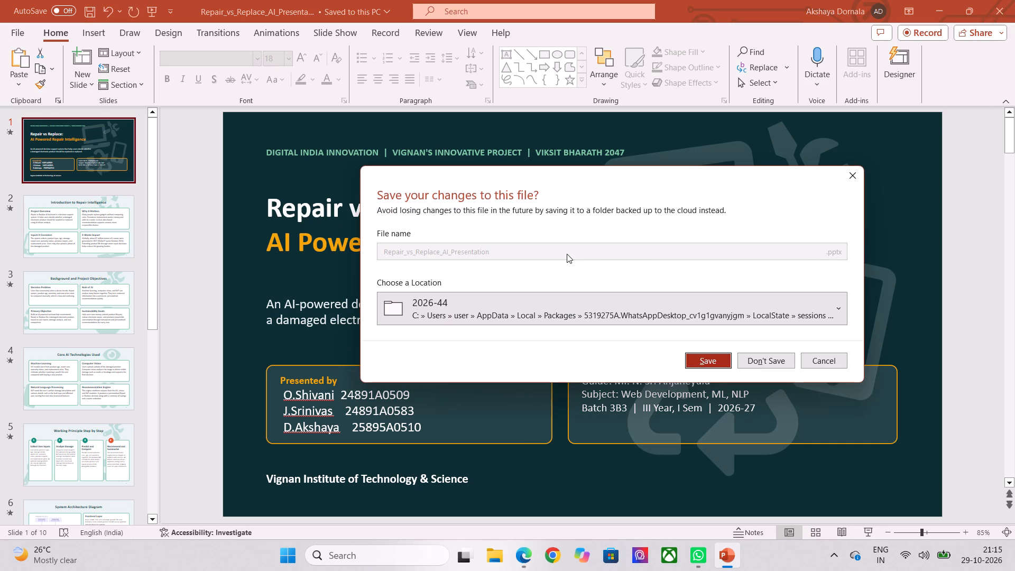
pyautogui.click(567, 254)
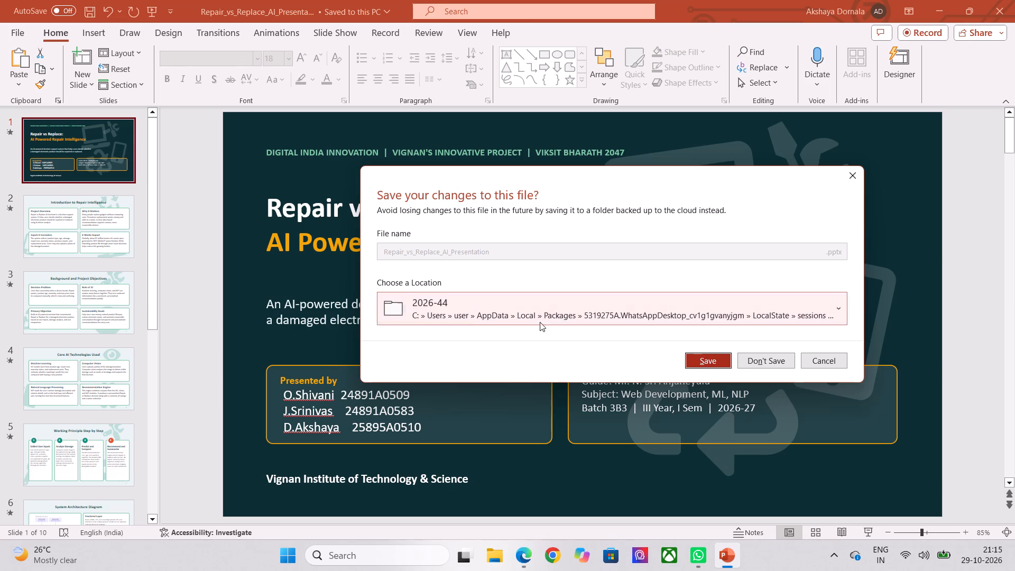
# Choose the OneDrive - Personal Documents folder as the location and save the presentation's changes.
pyautogui.click(477, 302)
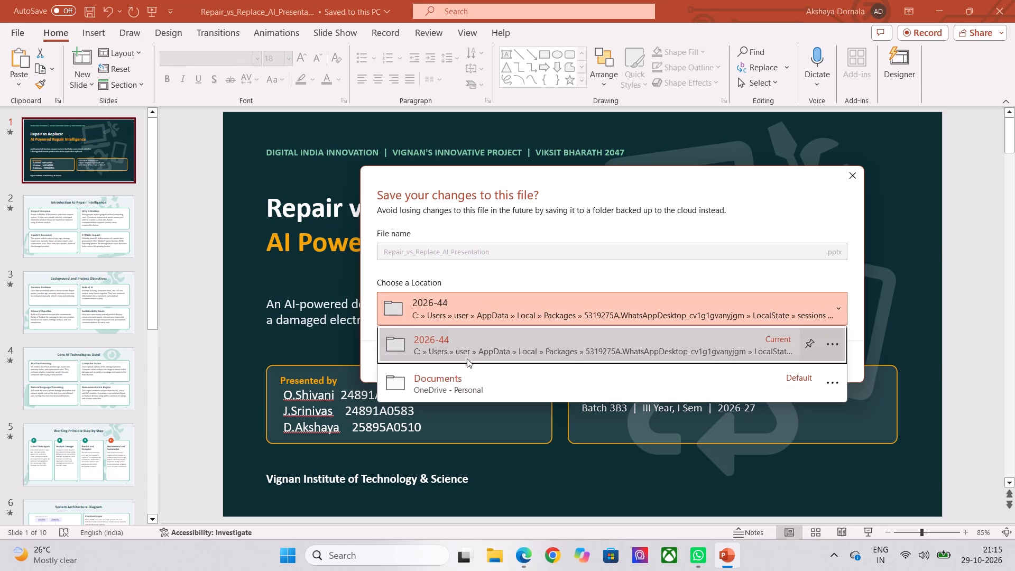
pyautogui.click(465, 375)
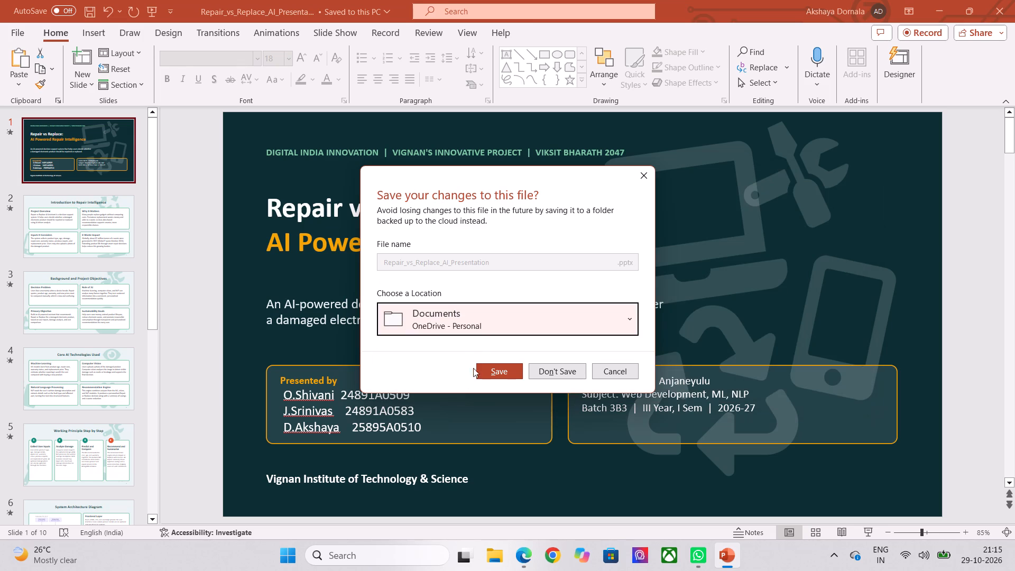
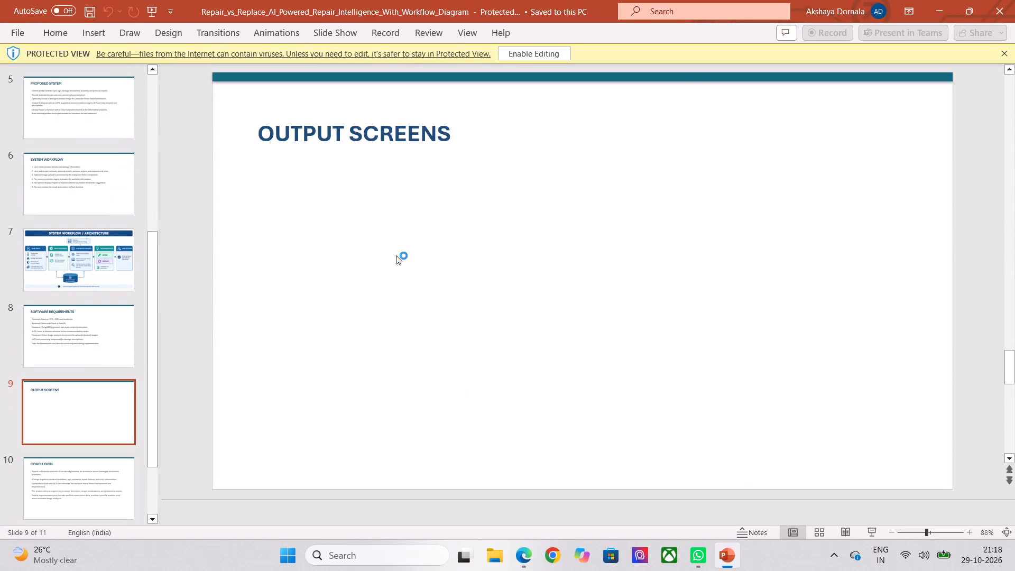
# Review the slides of the Repair vs Replace workflow-diagram presentation from the title slide to Thank You, and return to the title slide.
pyautogui.scroll(3, 409, 314)
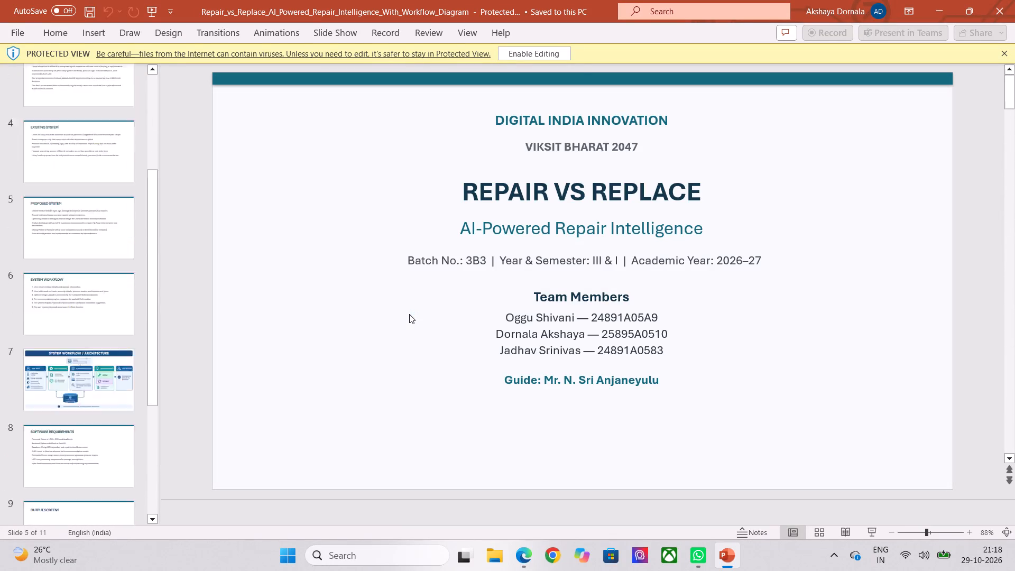
pyautogui.scroll(-5, 409, 314)
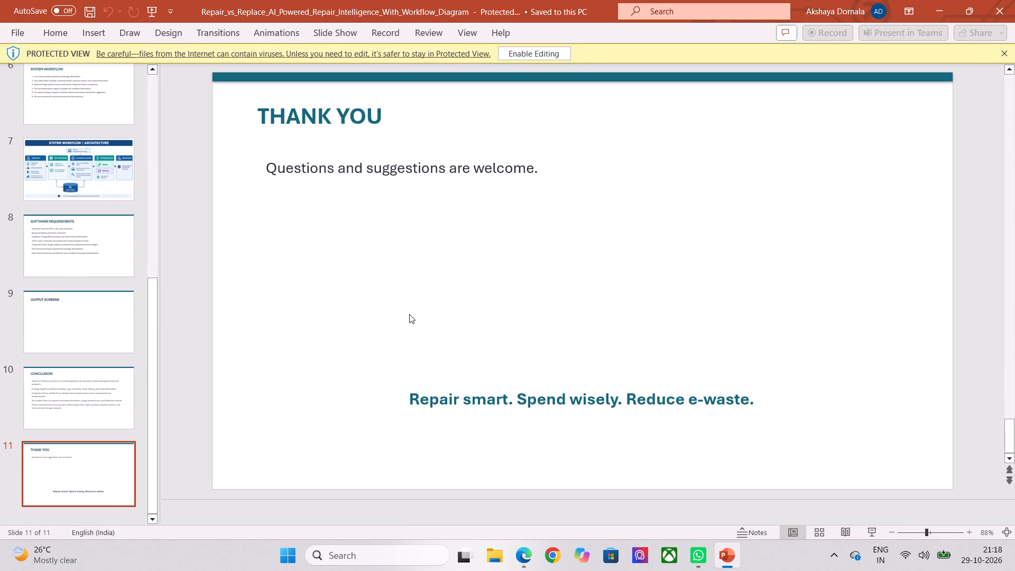
pyautogui.scroll(-1, 409, 314)
pyautogui.scroll(1, 409, 314)
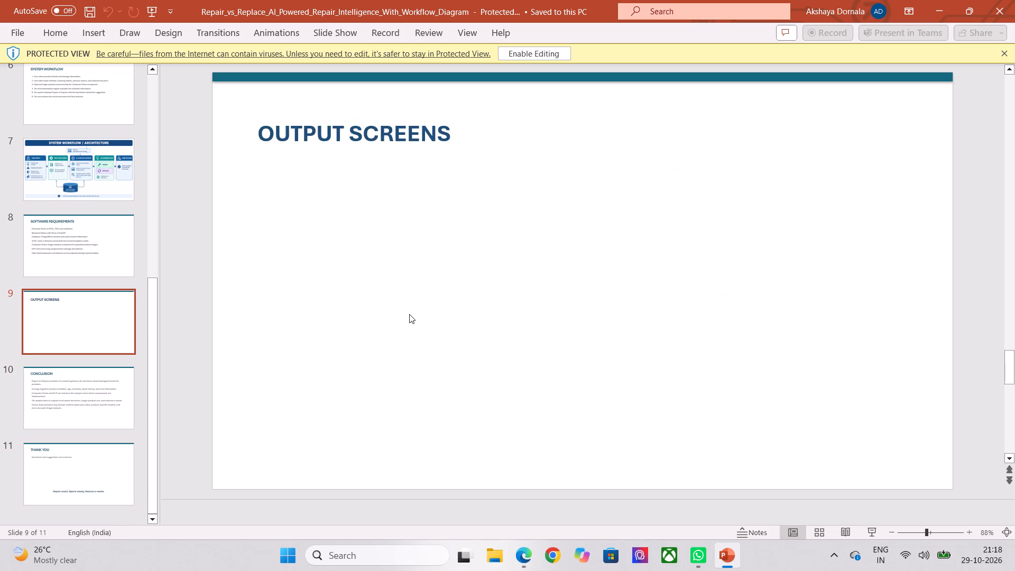
pyautogui.scroll(3, 409, 314)
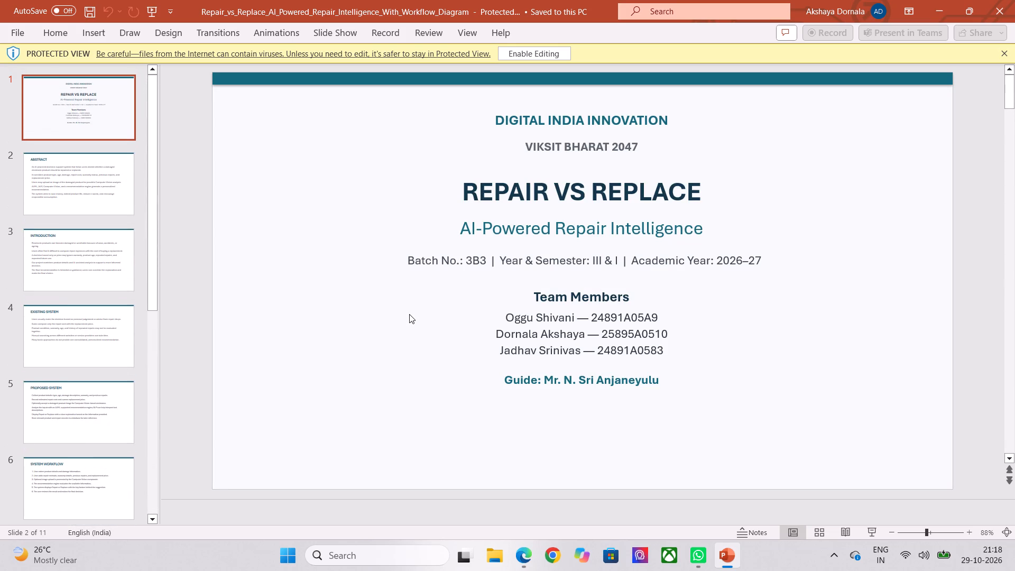
pyautogui.scroll(1, 409, 314)
# Close the Repair vs Replace workflow-diagram presentation.
pyautogui.click(1014, 0)
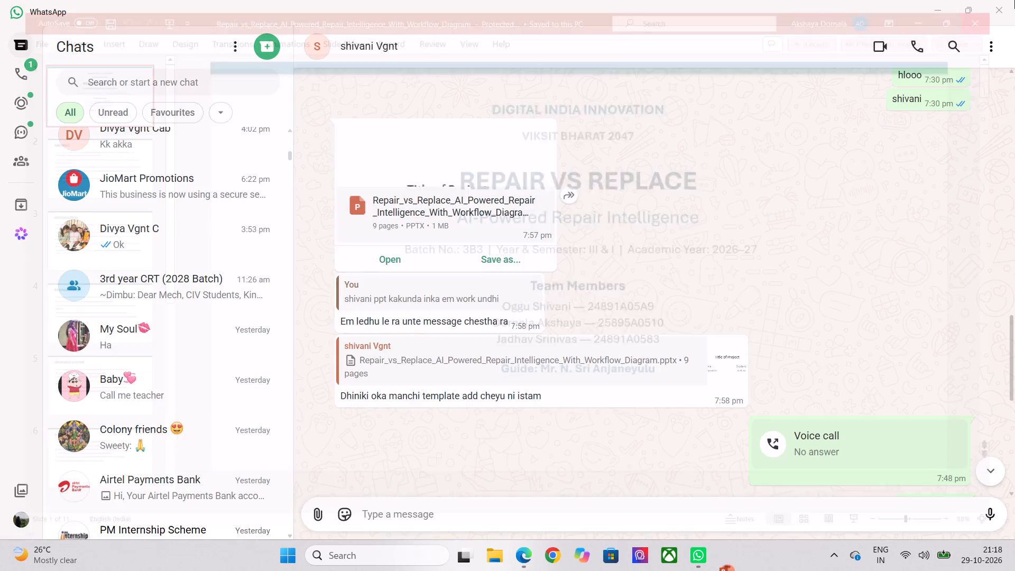
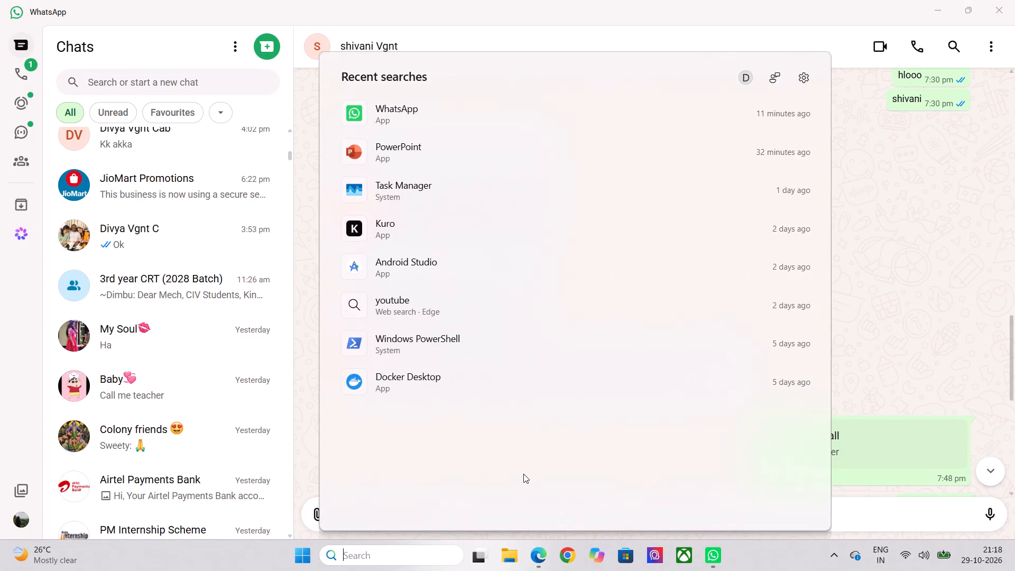
# Search the computer for "repai" and open the Repair_vs_Replace_AI_Presentation file in PowerPoint.
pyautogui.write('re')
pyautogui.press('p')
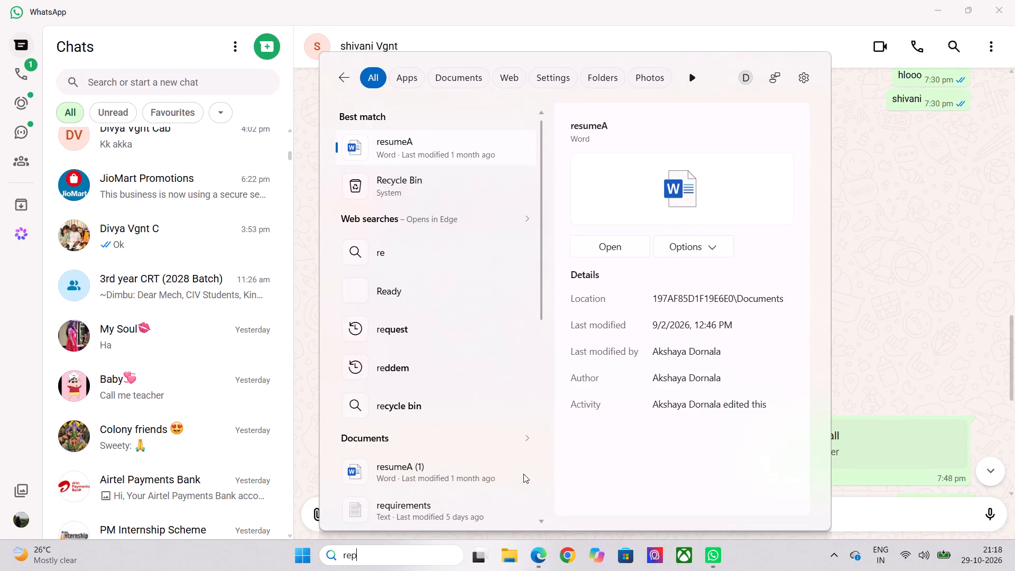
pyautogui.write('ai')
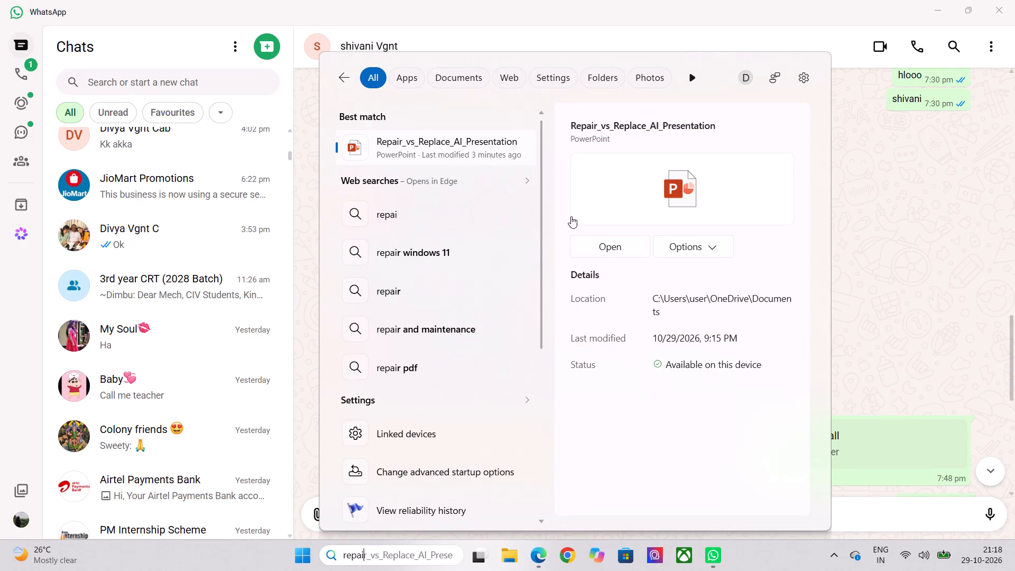
pyautogui.click(508, 151)
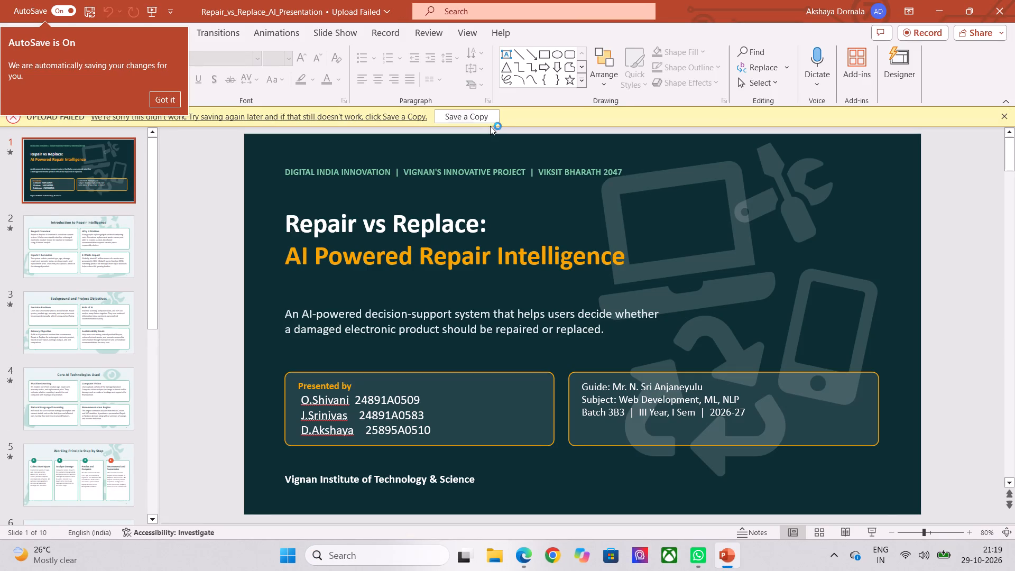
# Start saving a copy of the Repair_vs_Replace_AI_Presentation file.
pyautogui.click(472, 112)
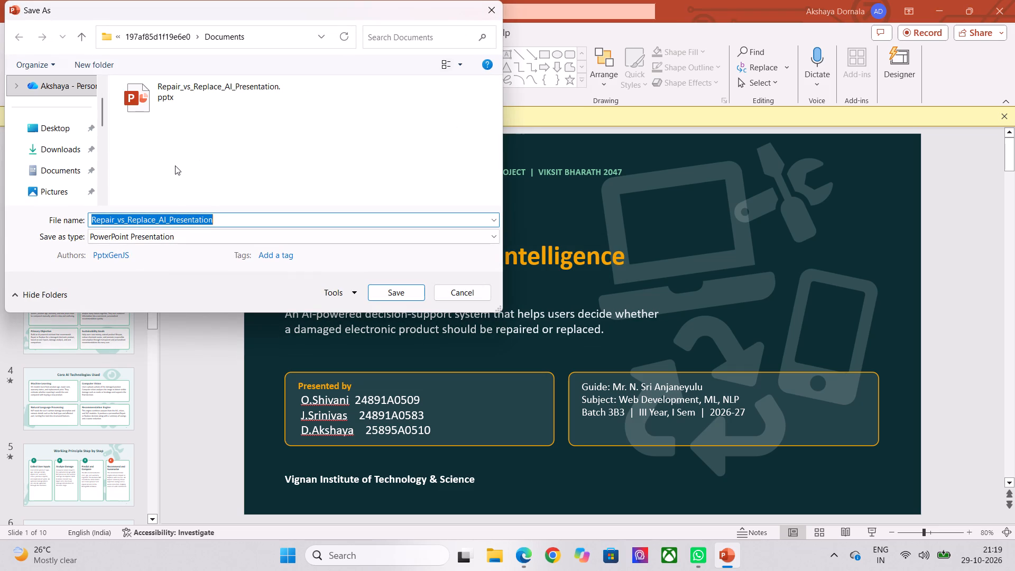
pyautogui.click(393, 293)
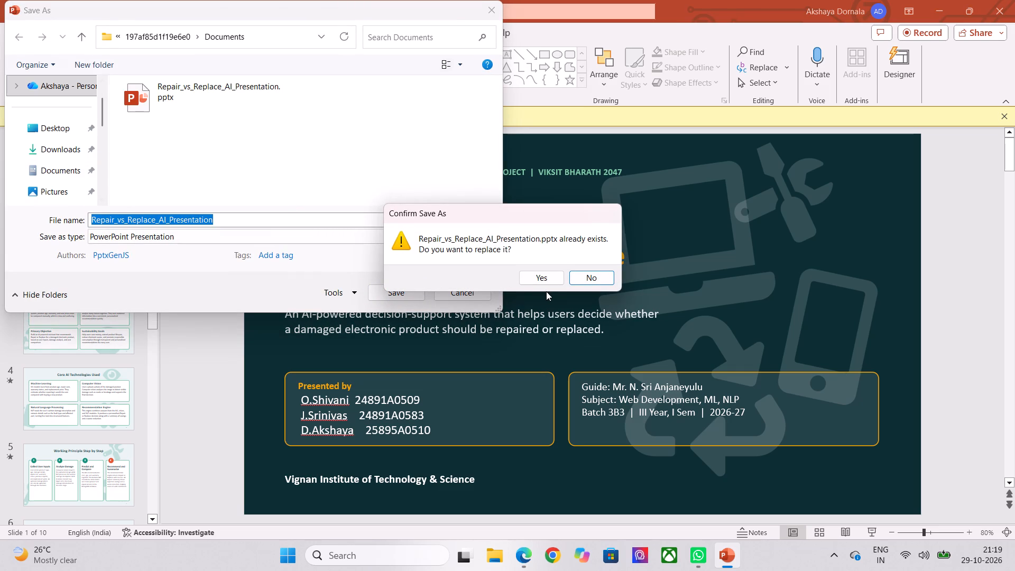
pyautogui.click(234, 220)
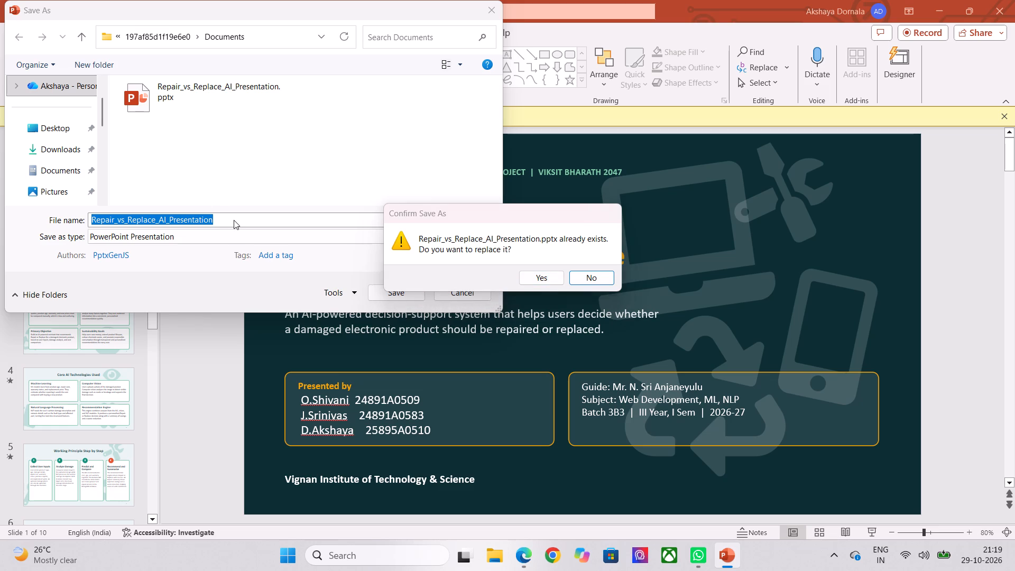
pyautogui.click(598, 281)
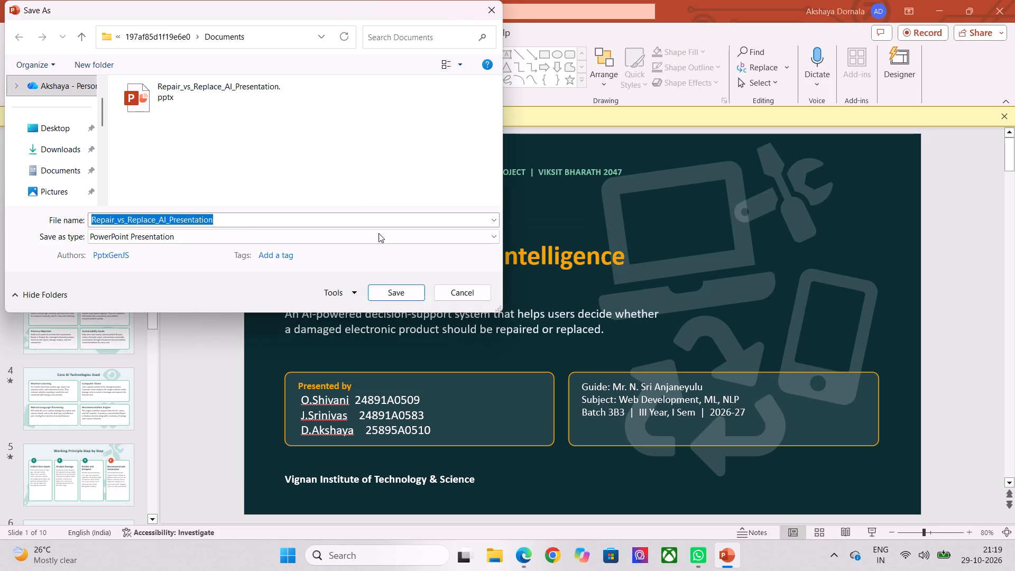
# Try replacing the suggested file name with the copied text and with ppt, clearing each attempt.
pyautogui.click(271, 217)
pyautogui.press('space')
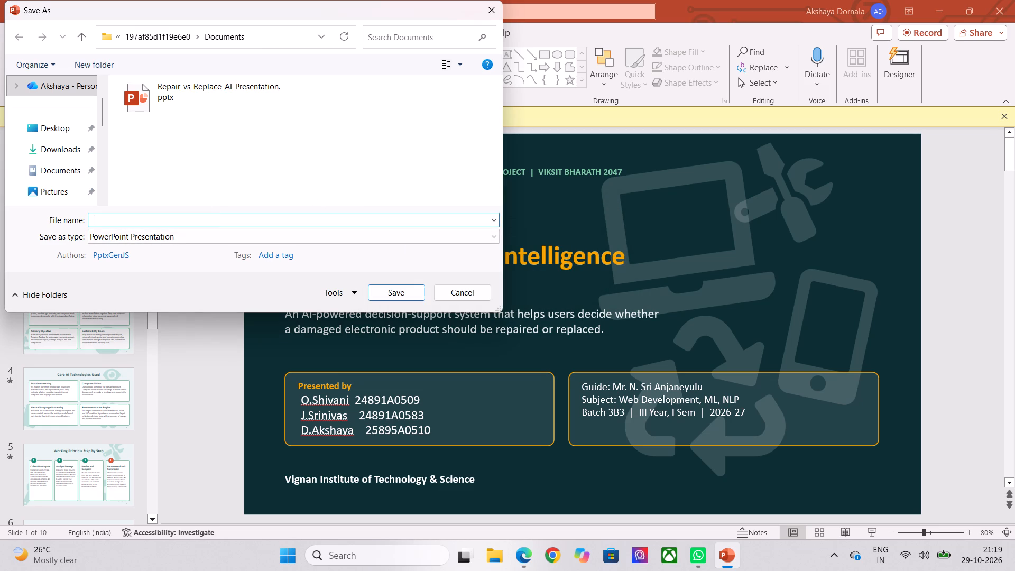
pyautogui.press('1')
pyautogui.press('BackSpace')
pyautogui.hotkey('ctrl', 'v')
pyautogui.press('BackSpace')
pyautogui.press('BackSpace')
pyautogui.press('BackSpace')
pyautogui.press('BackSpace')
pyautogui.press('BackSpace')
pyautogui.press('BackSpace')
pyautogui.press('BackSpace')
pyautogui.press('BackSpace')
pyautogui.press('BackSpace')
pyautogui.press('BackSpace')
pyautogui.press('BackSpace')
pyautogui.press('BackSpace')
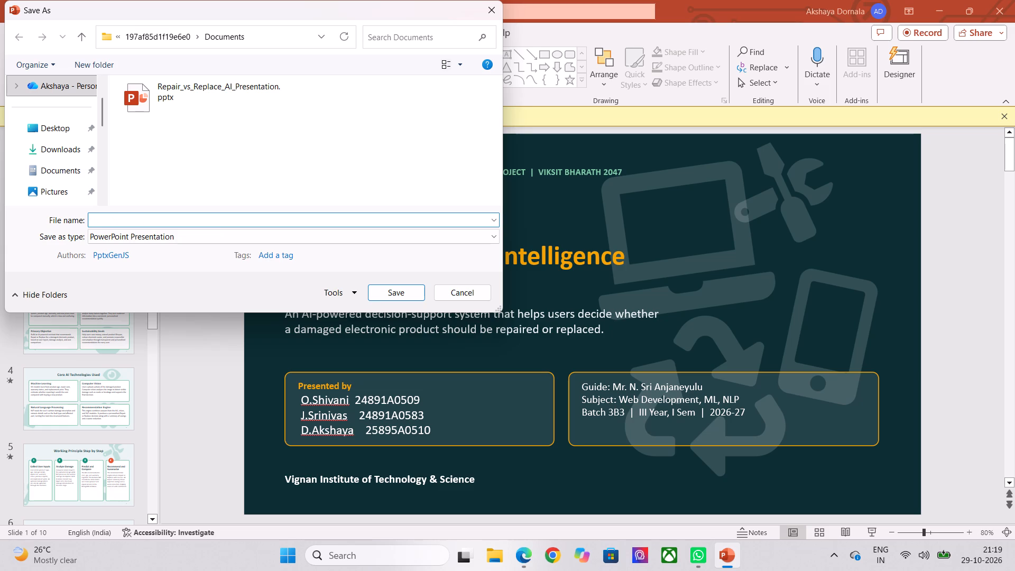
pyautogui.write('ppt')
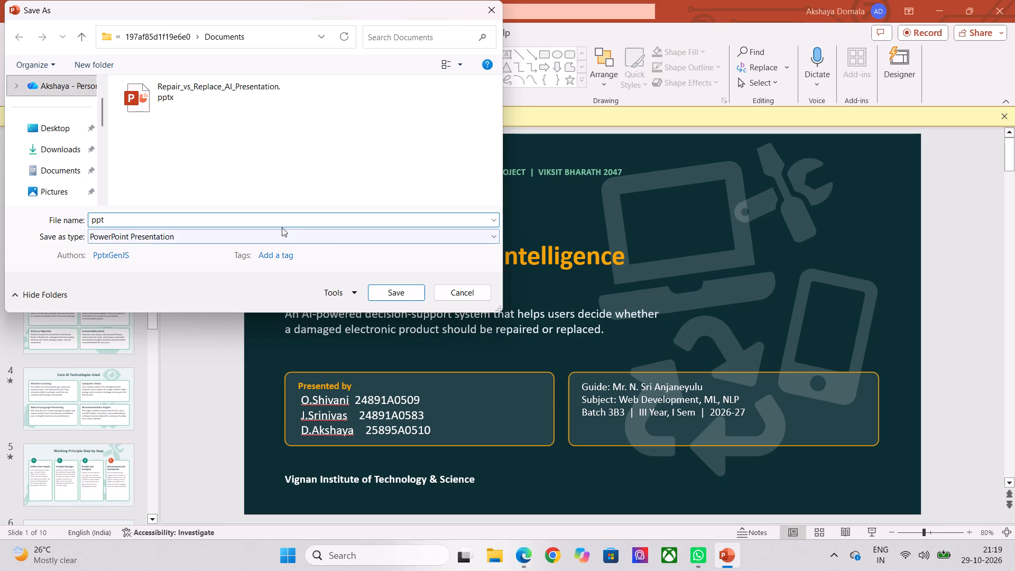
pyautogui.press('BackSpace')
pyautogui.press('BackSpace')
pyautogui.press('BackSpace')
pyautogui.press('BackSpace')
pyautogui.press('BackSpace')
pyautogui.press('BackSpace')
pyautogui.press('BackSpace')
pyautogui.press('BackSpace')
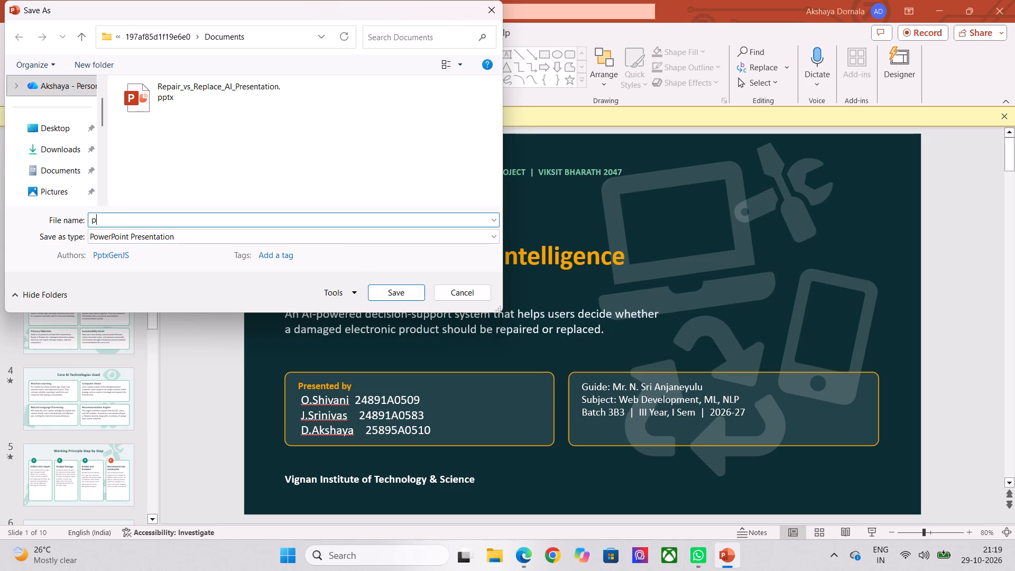
# Name the file repa and save the presentation in the Documents folder.
pyautogui.write('repa')
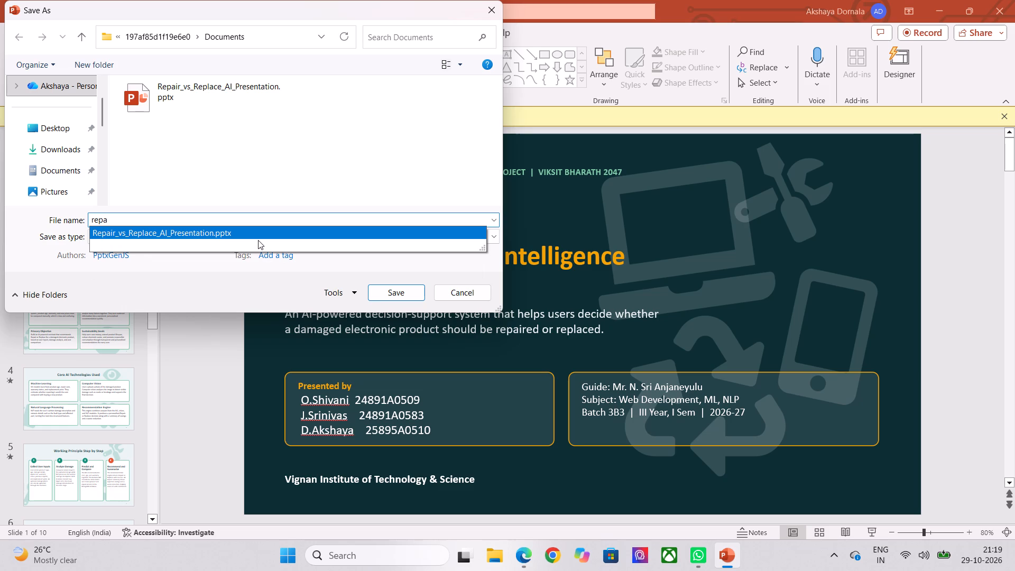
pyautogui.moveTo(258, 240); pyautogui.dragTo(251, 233)
pyautogui.press('Return')
pyautogui.click(154, 217)
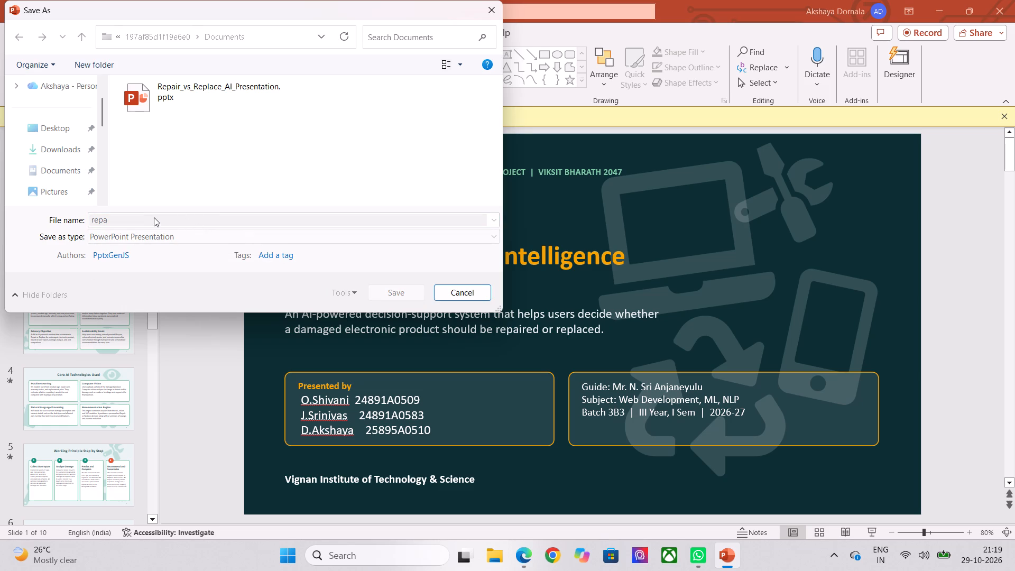
pyautogui.click(142, 217)
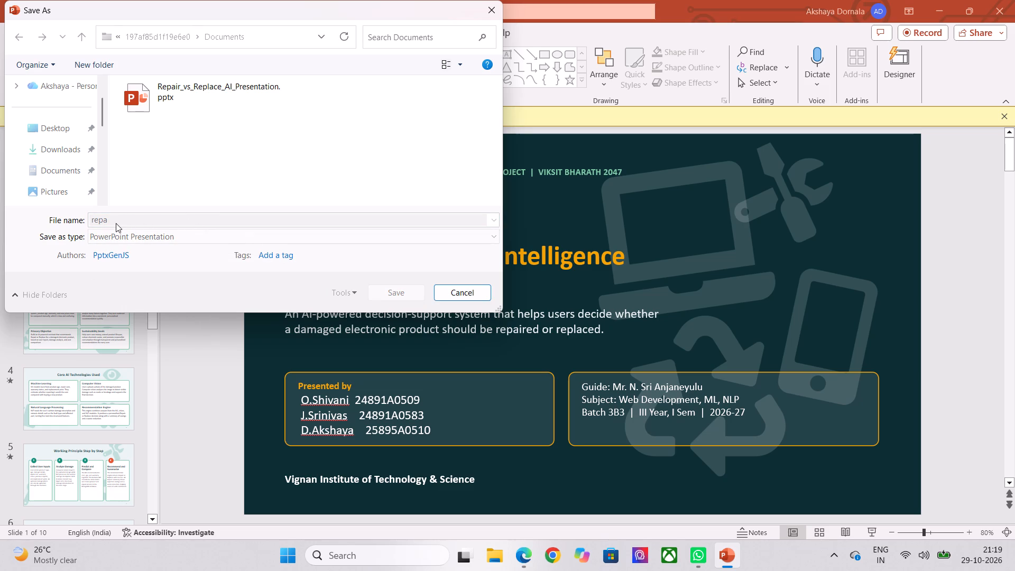
pyautogui.doubleClick(116, 223)
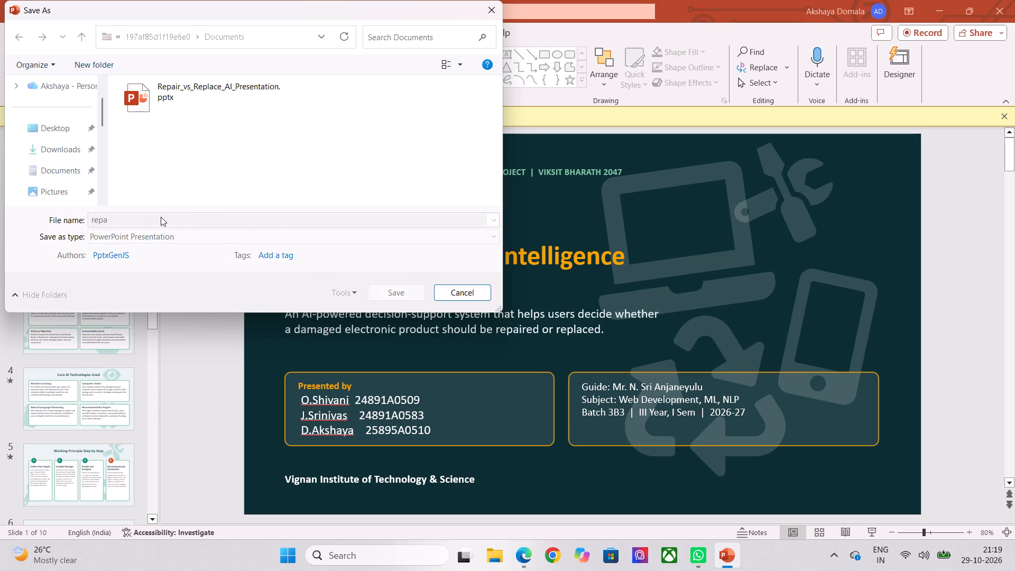
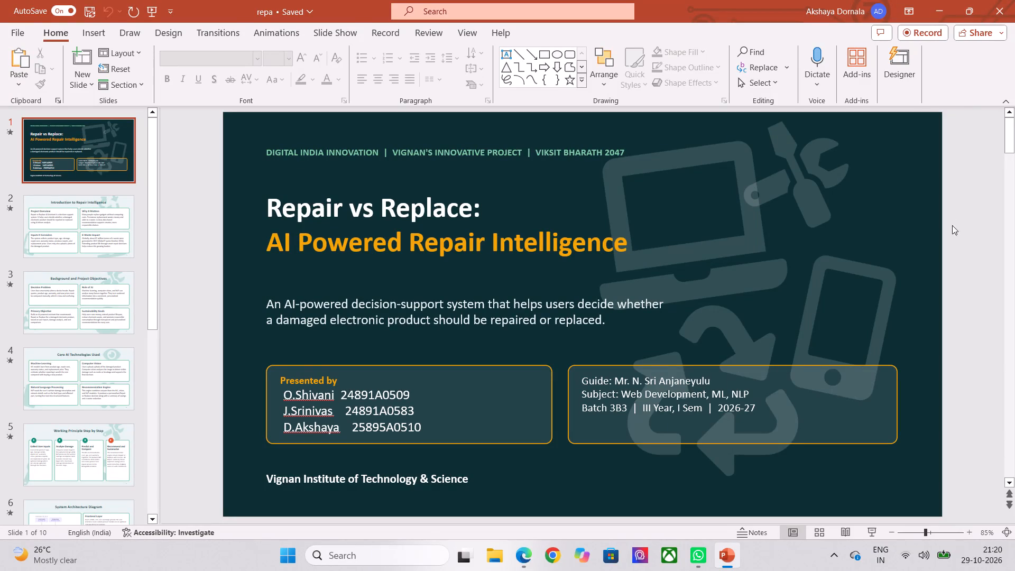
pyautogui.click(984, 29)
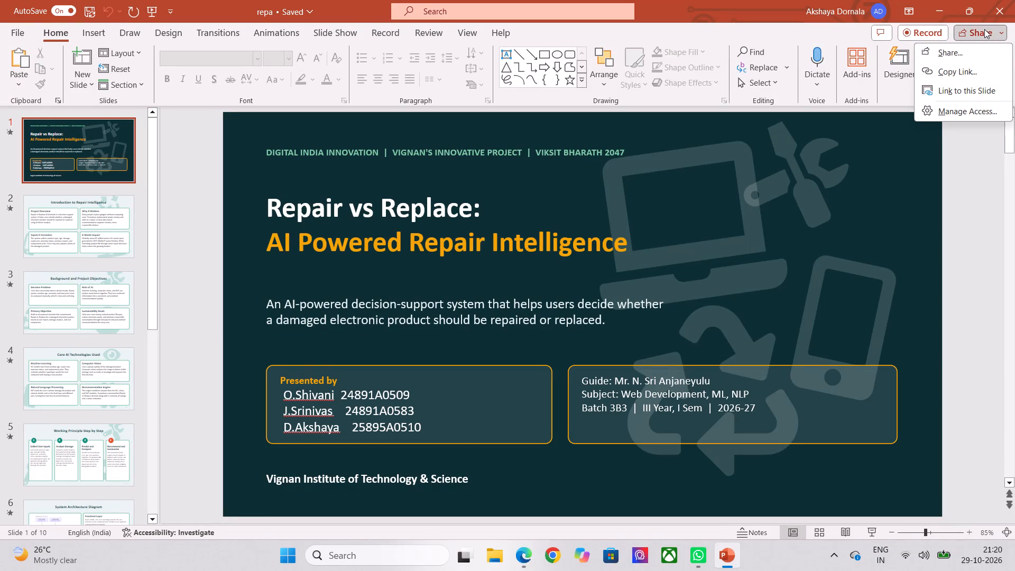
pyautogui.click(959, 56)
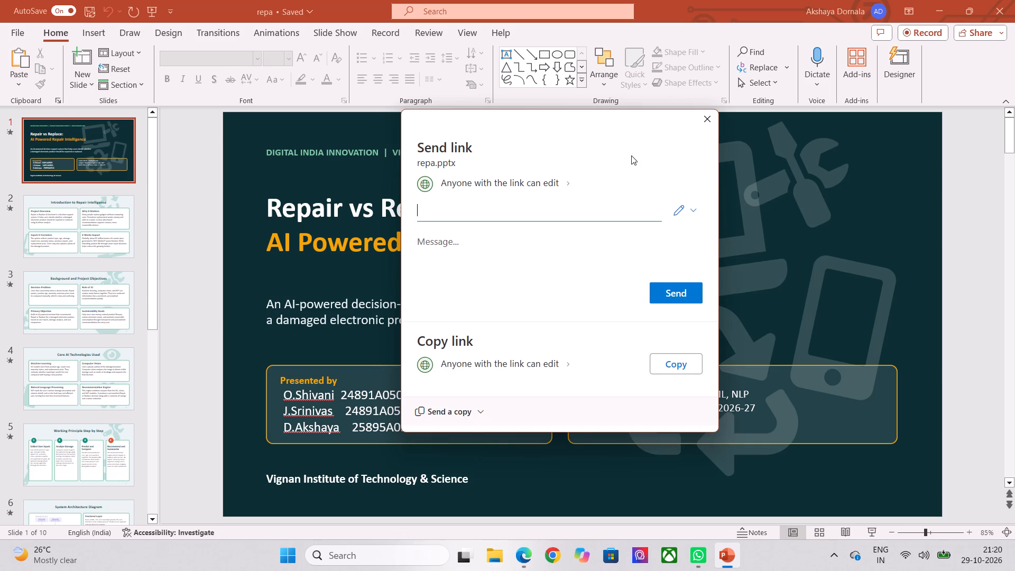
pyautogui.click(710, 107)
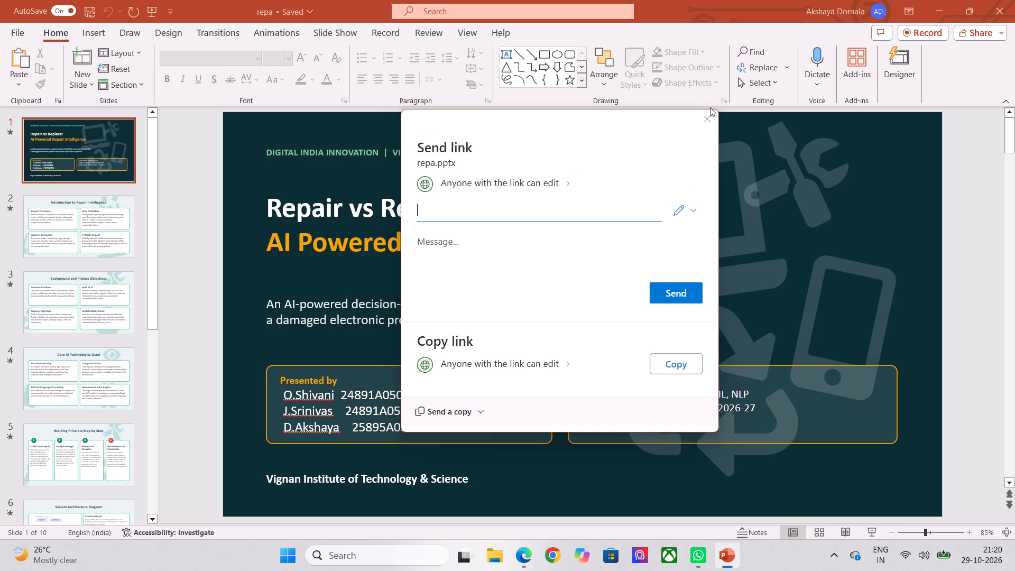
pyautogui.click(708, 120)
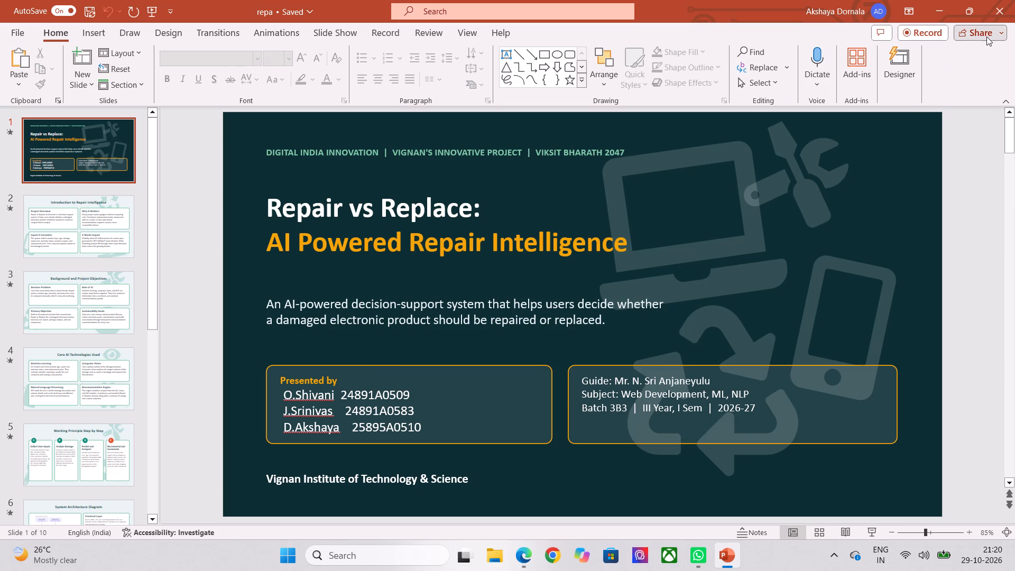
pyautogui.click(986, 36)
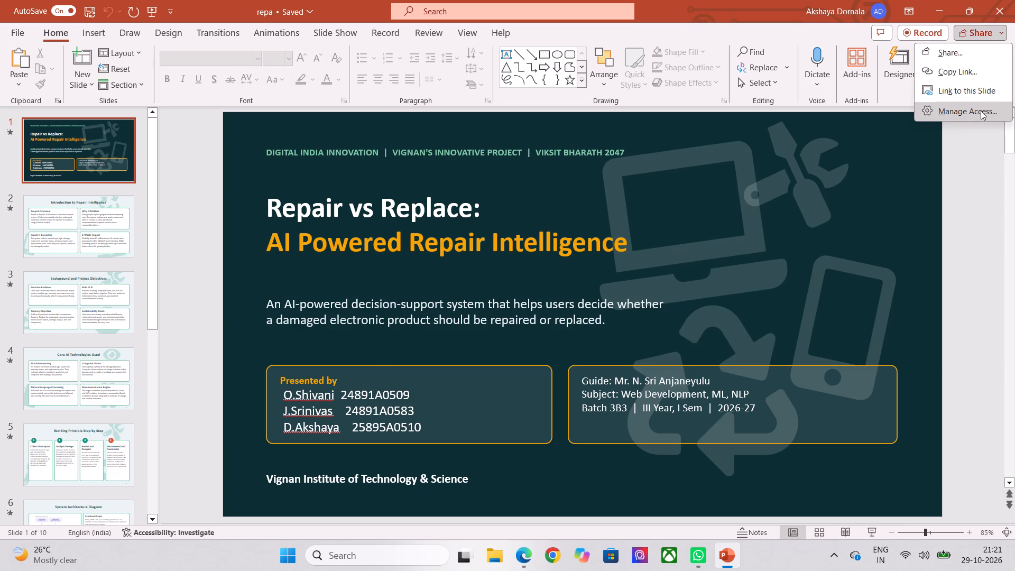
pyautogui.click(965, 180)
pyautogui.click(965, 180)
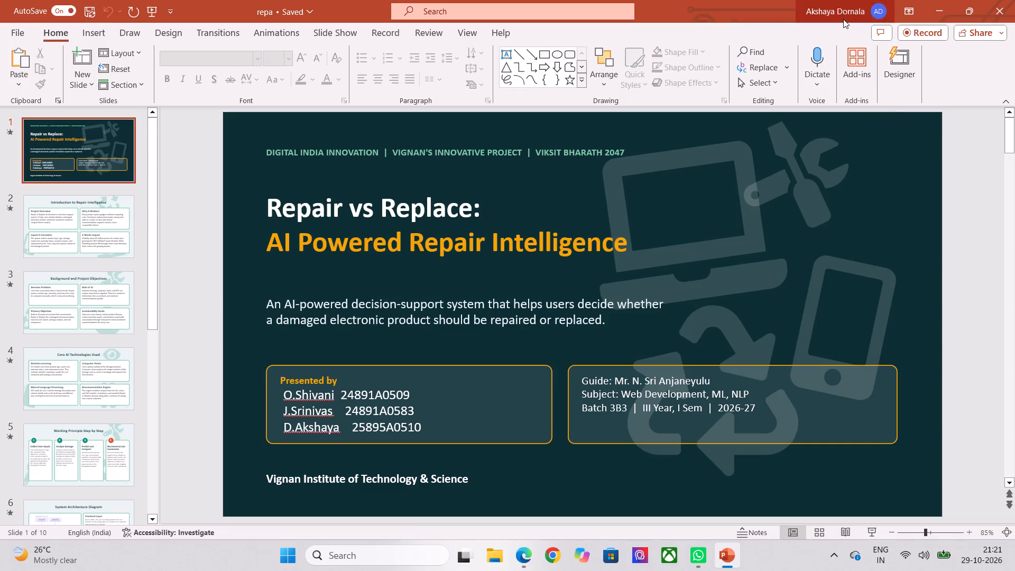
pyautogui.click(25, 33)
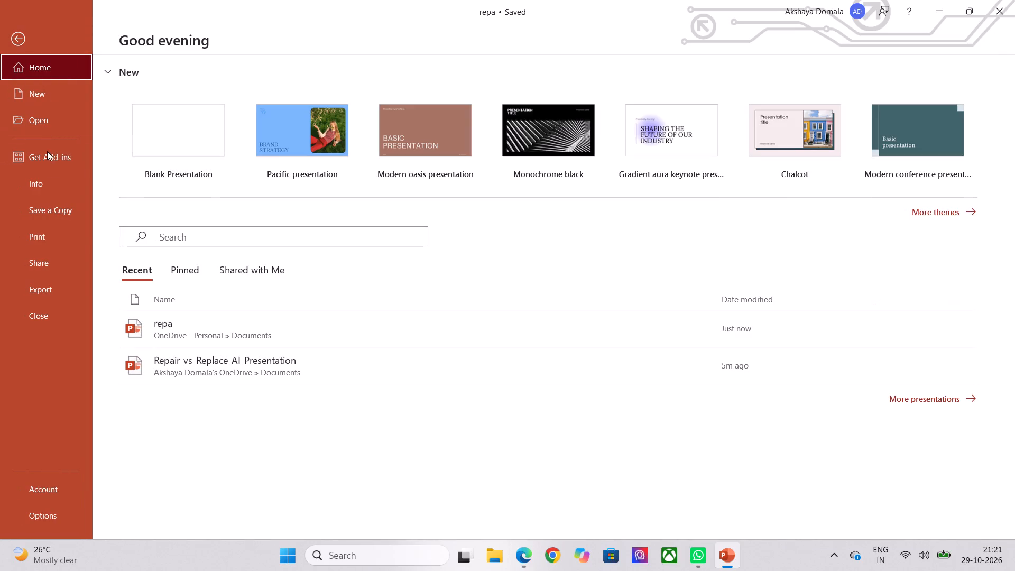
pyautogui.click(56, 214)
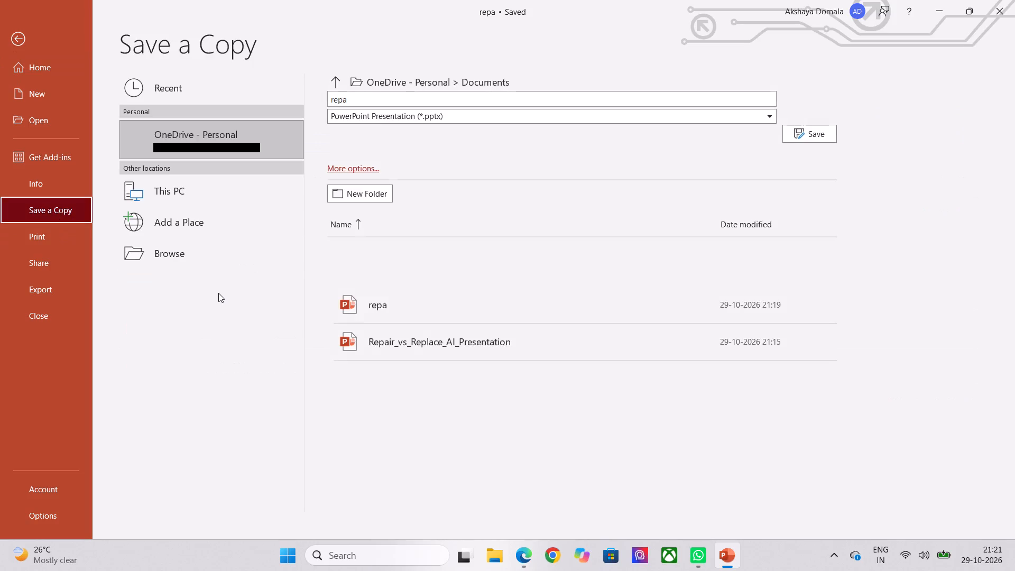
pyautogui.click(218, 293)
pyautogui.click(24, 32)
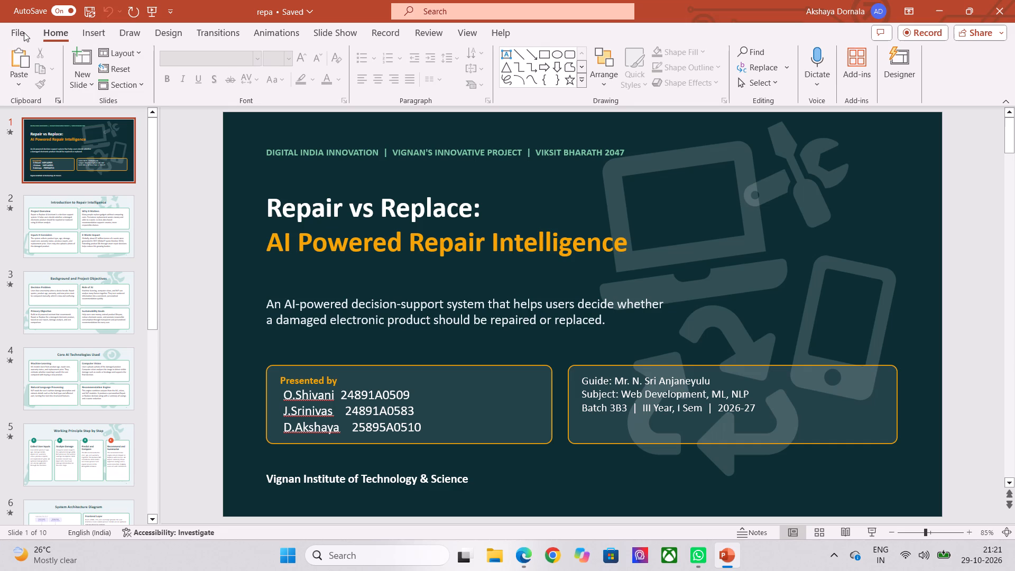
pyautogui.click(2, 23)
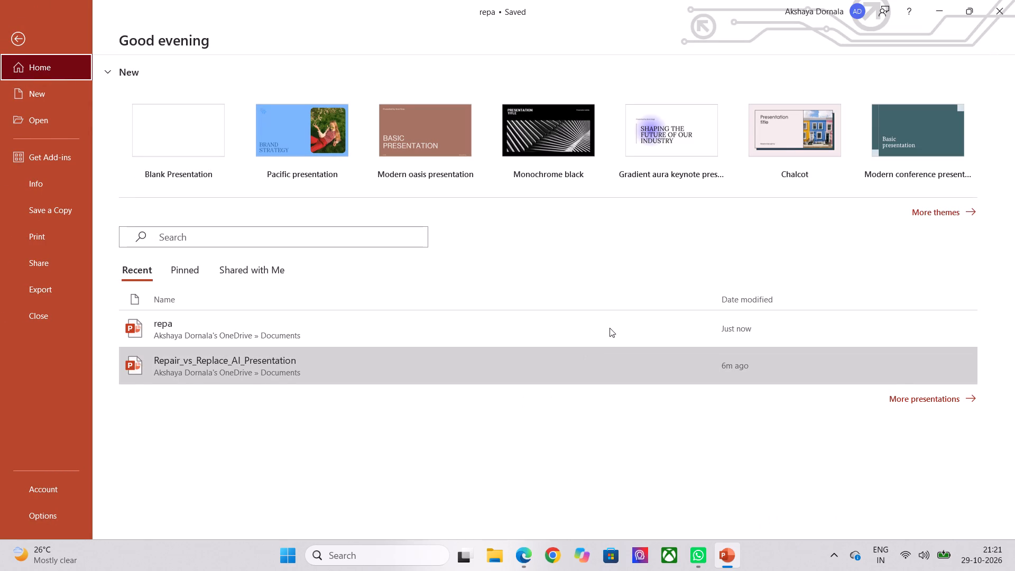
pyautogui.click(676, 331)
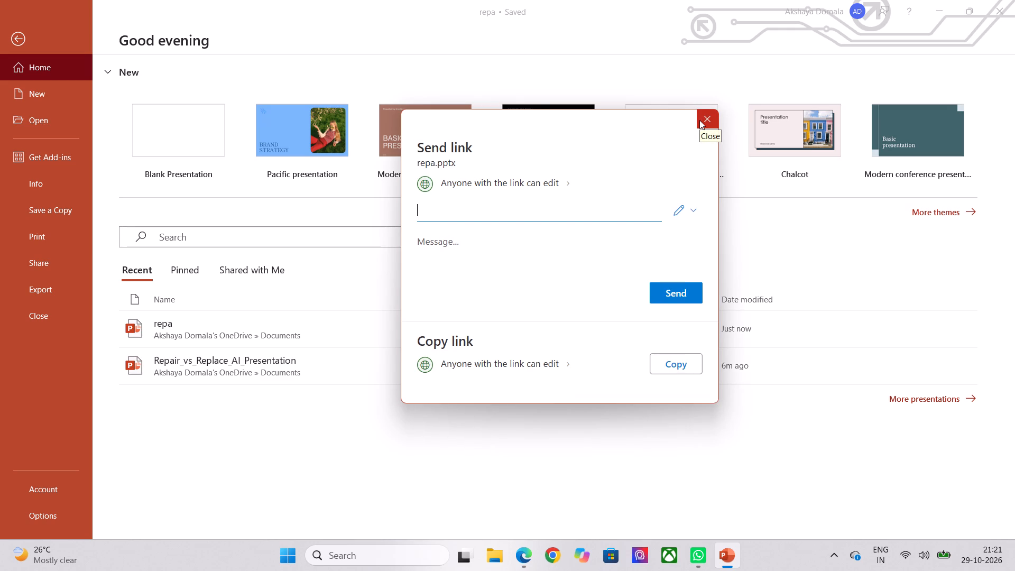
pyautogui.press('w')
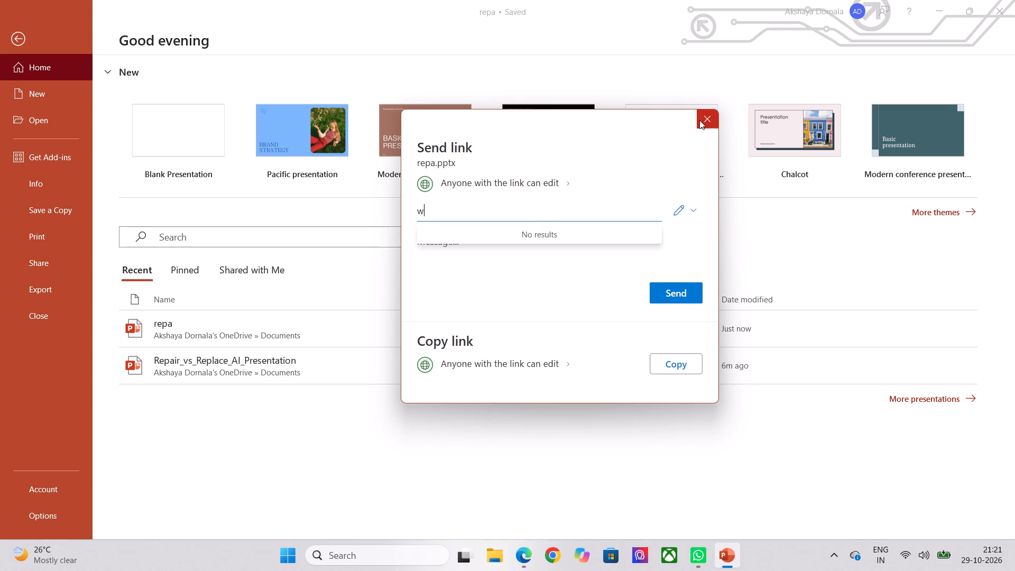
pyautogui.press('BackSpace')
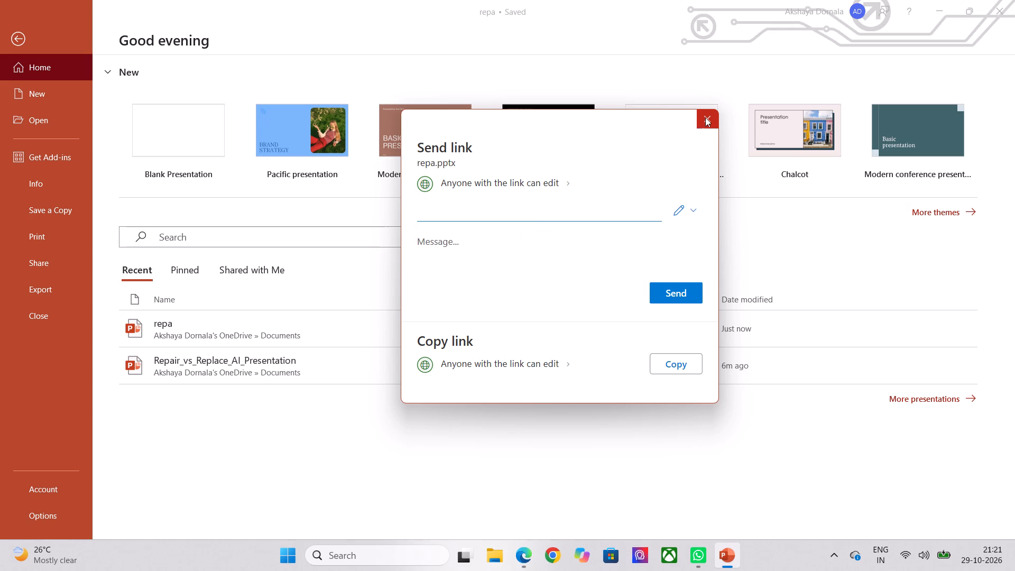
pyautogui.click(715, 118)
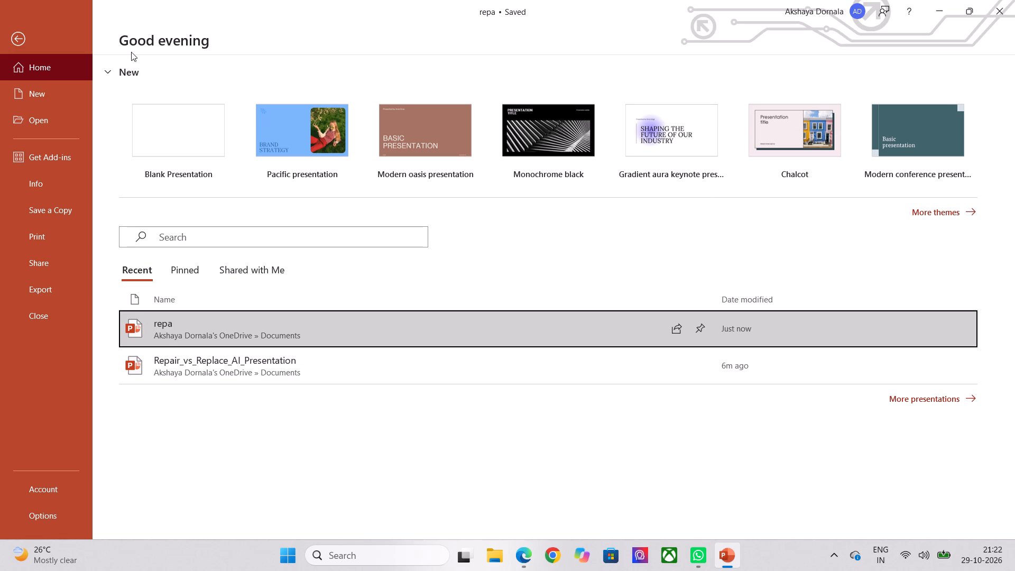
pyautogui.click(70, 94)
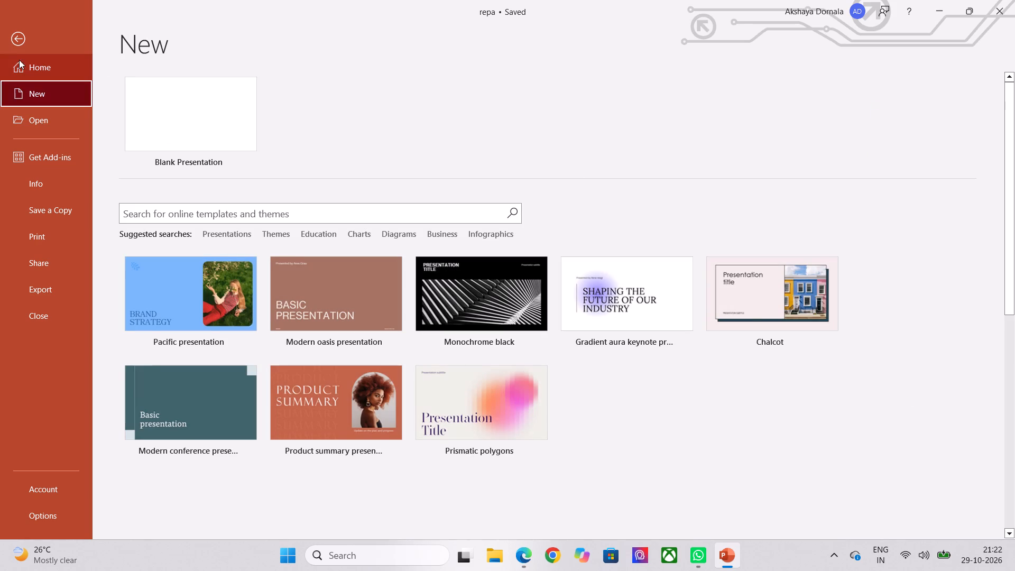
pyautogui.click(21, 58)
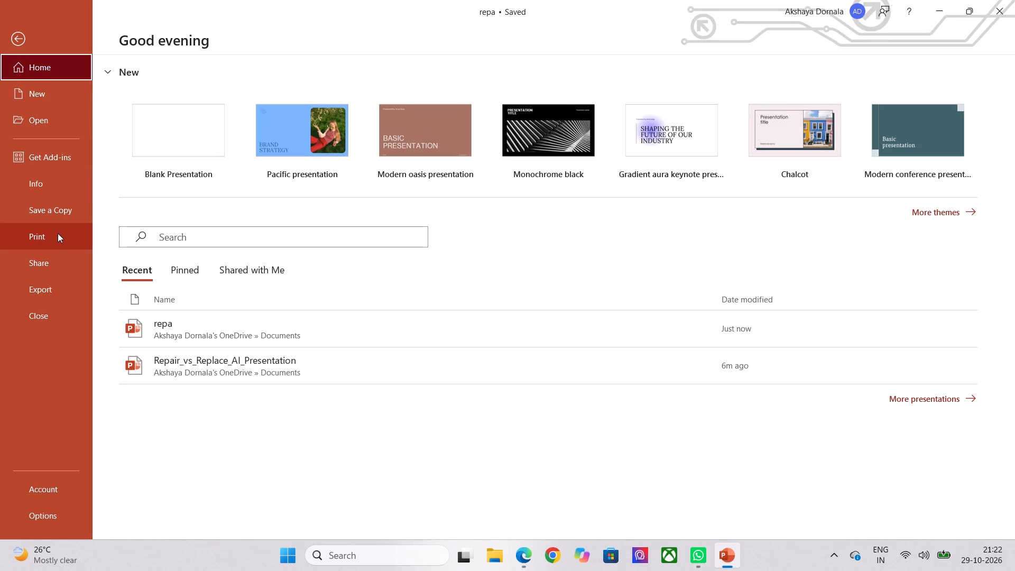
# Open the recent Repair_vs_Replace_AI_Presentation file and save it.
pyautogui.click(641, 365)
pyautogui.click(641, 365)
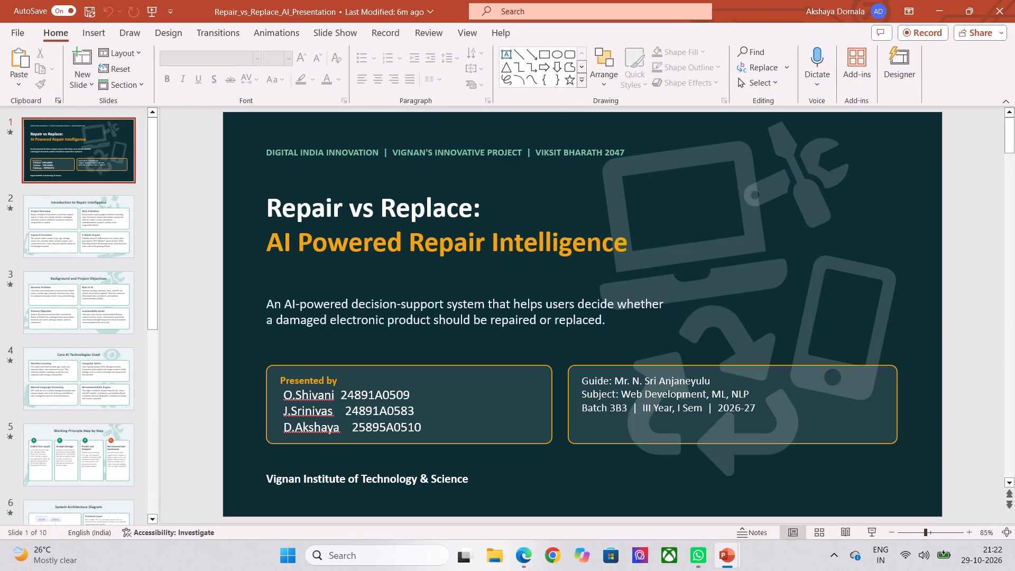
pyautogui.hotkey('ctrl', 's')
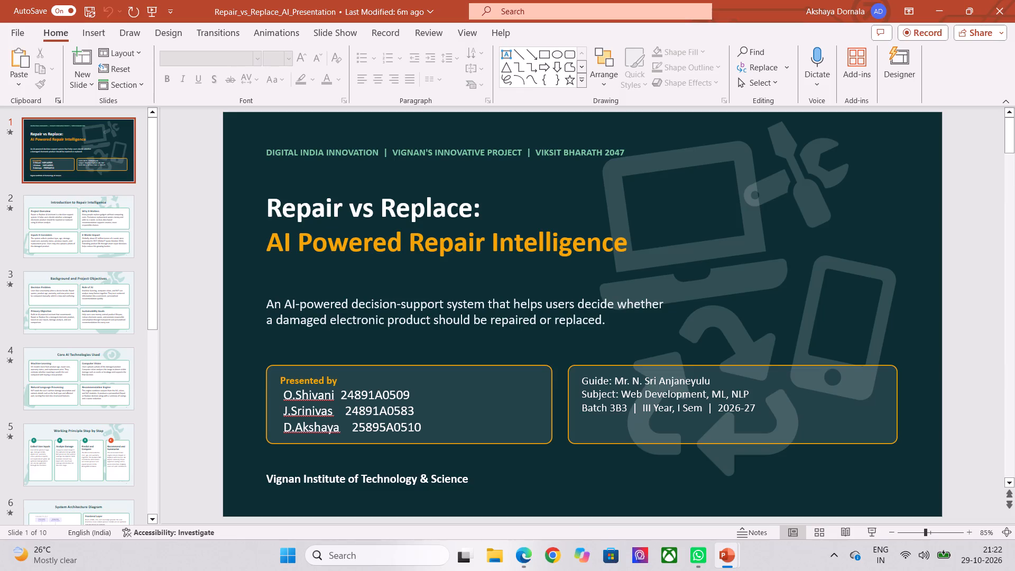
# Save a copy of the presentation to this PC's Desktop folder under the name Repair_vs_Replace_AI_Presentation 1.
pyautogui.click(32, 33)
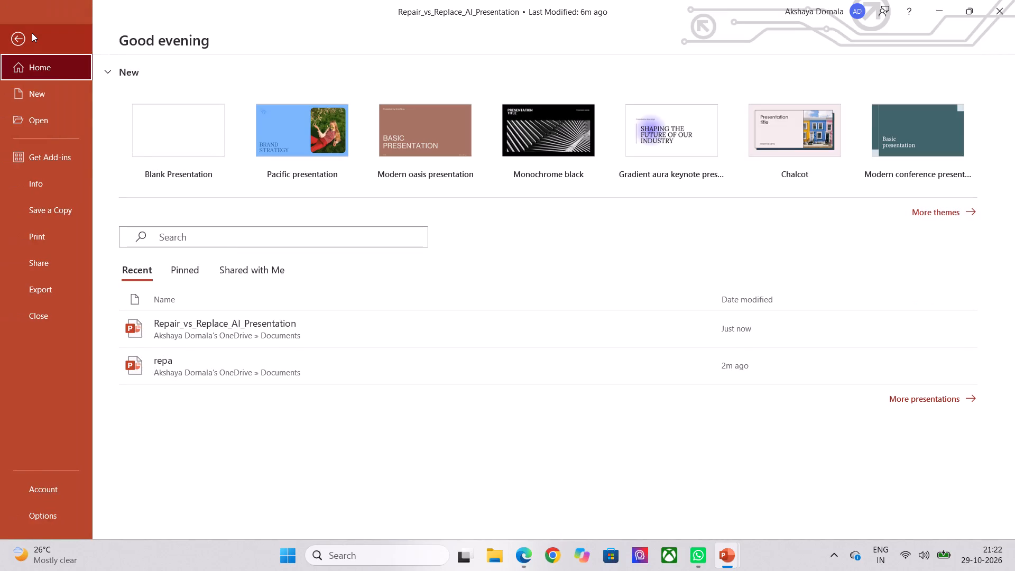
pyautogui.click(53, 204)
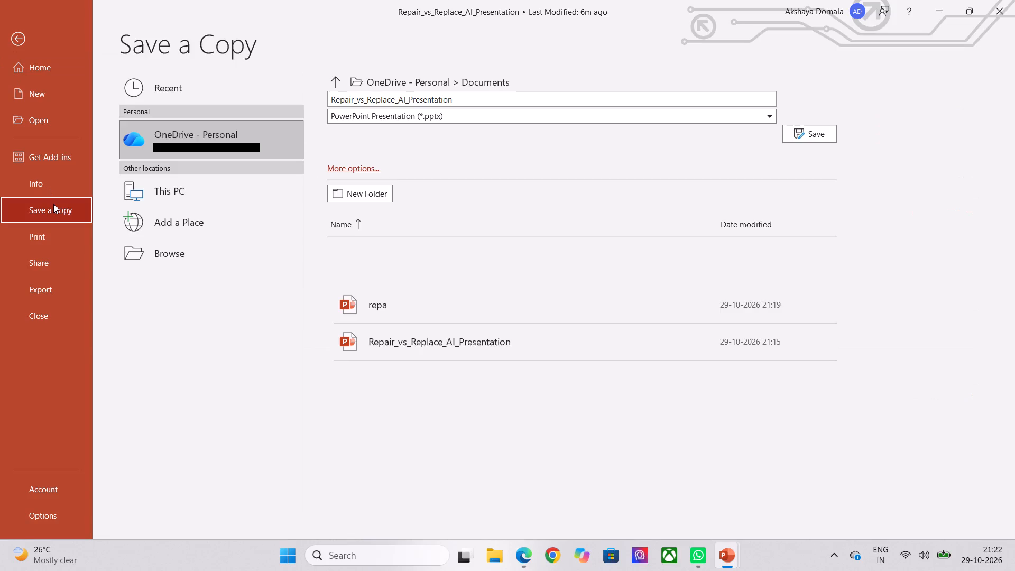
pyautogui.doubleClick(143, 183)
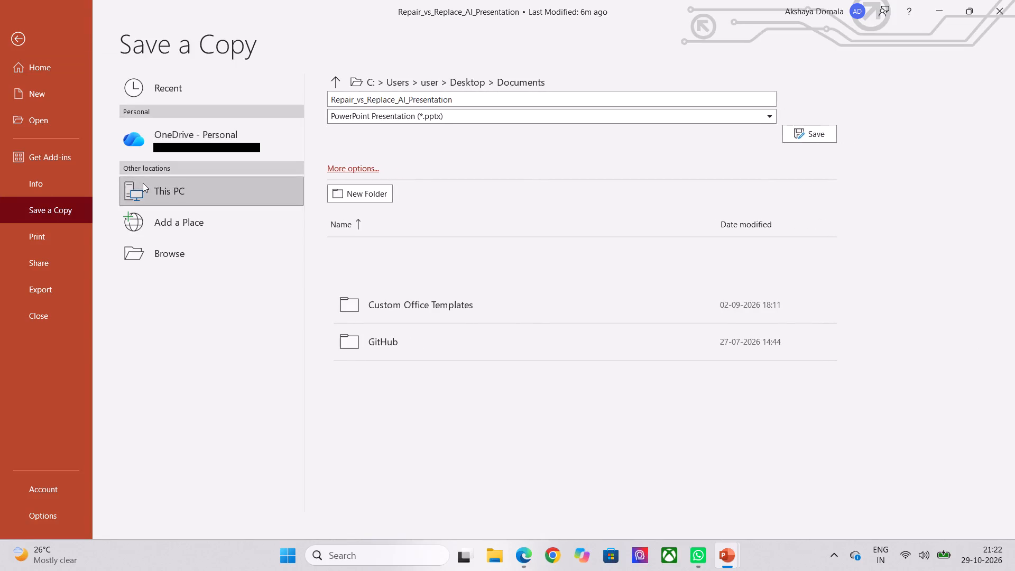
pyautogui.scroll(7, 43, 162)
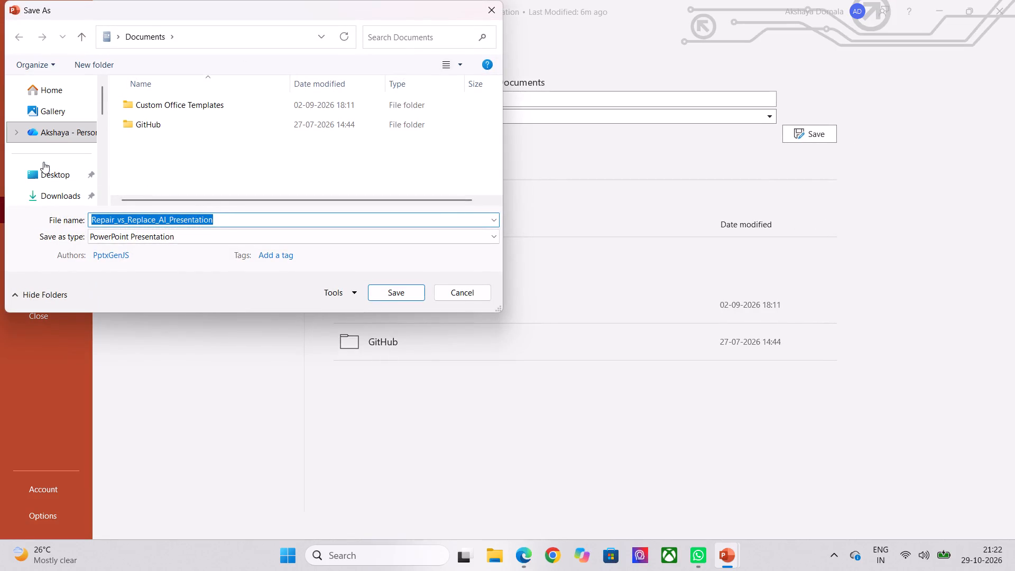
pyautogui.doubleClick(45, 178)
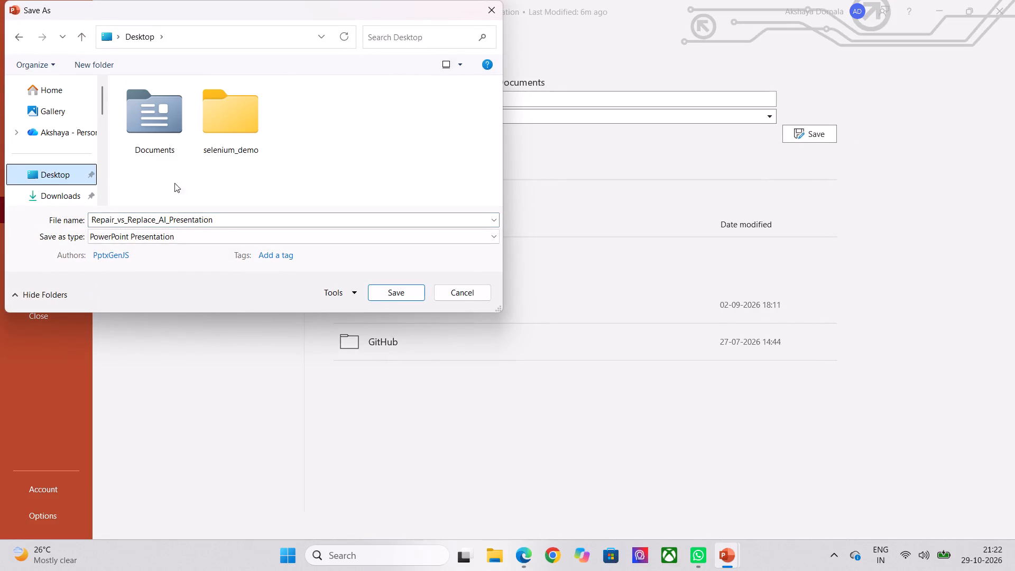
pyautogui.click(246, 221)
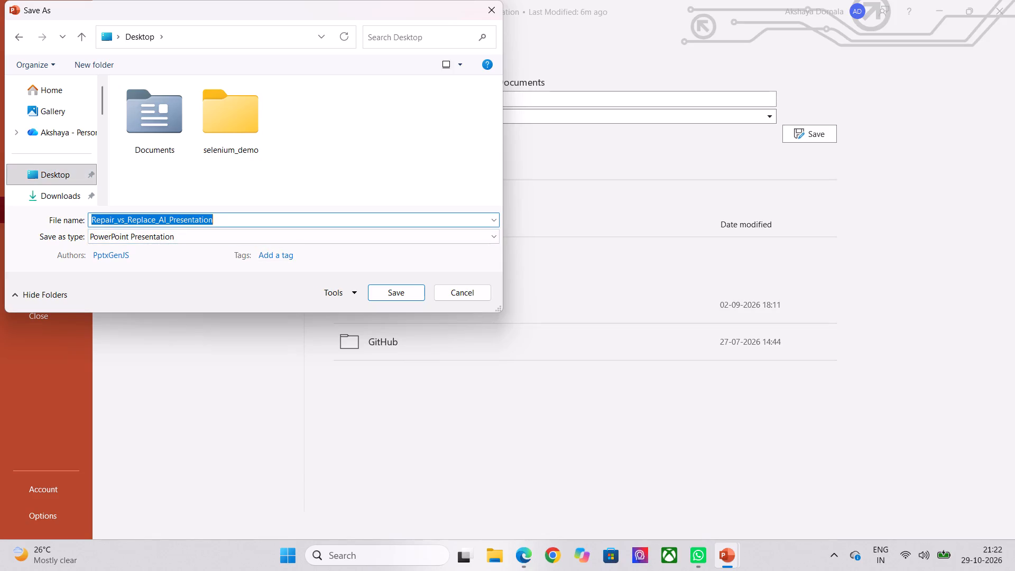
pyautogui.press('Right')
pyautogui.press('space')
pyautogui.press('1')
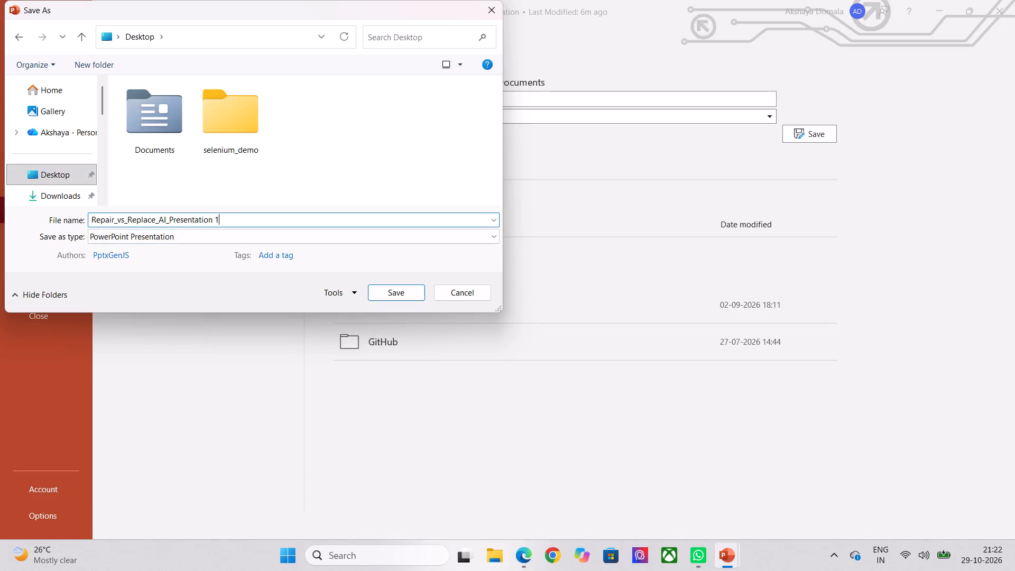
pyautogui.press('Return')
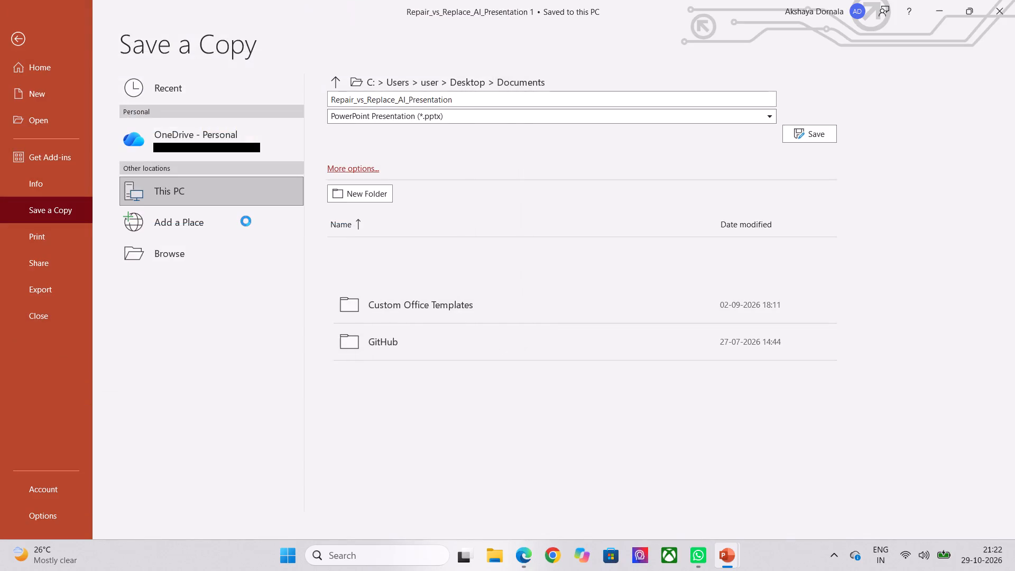